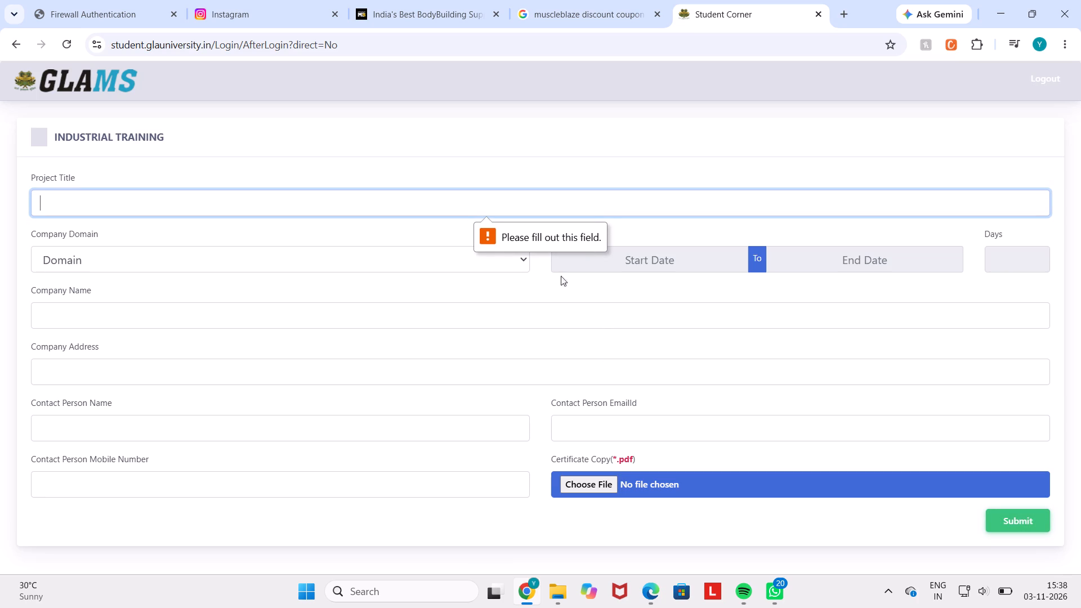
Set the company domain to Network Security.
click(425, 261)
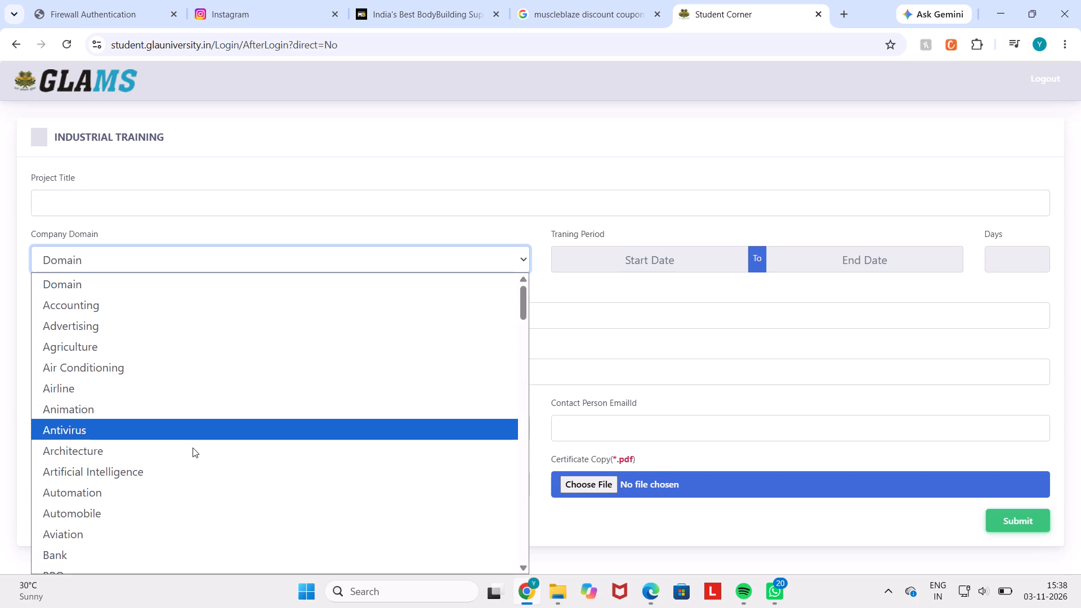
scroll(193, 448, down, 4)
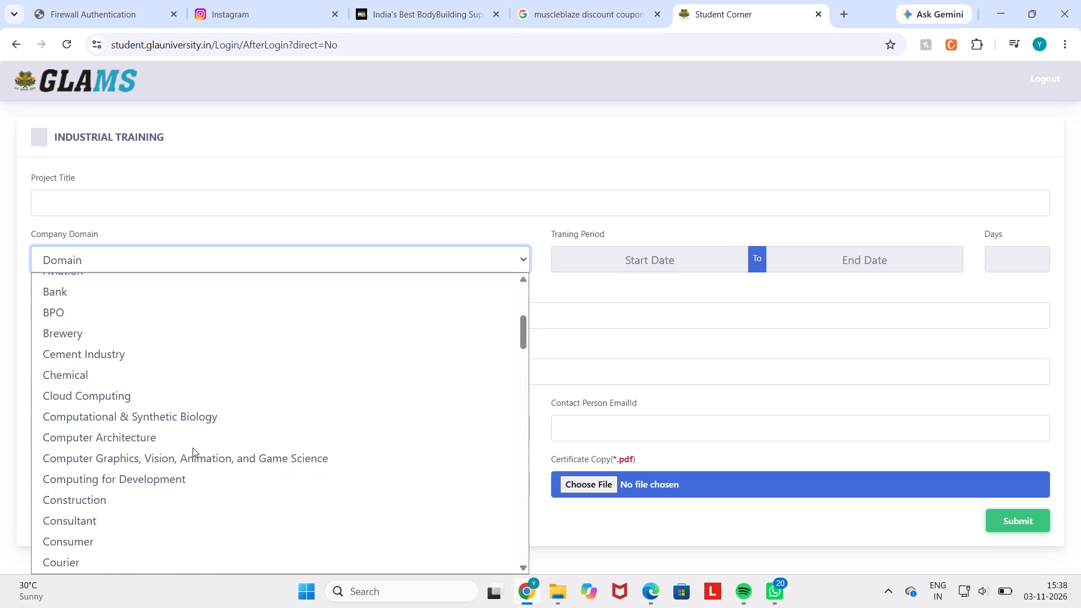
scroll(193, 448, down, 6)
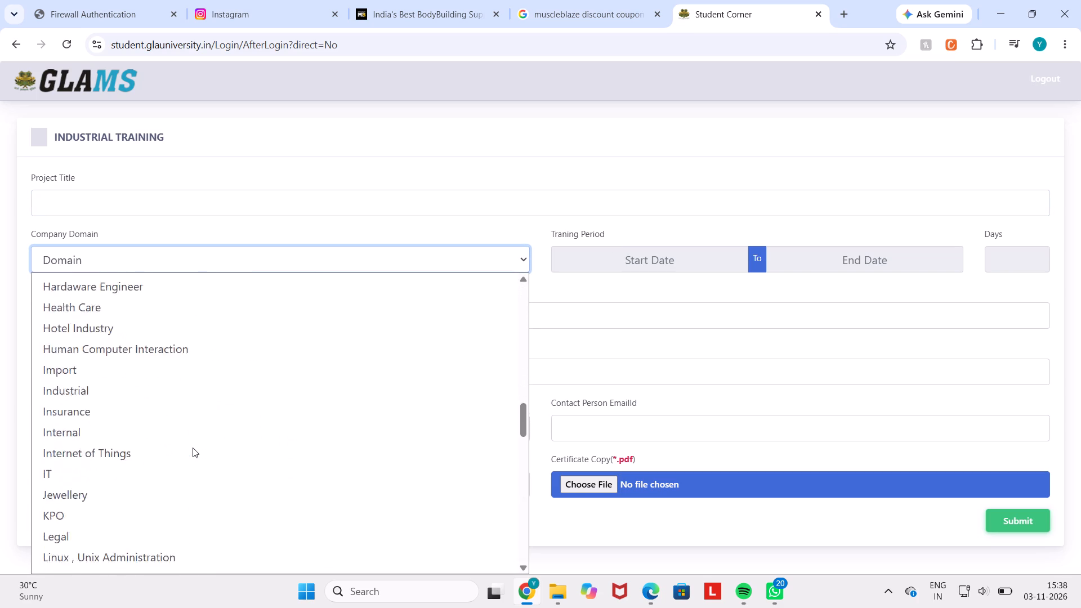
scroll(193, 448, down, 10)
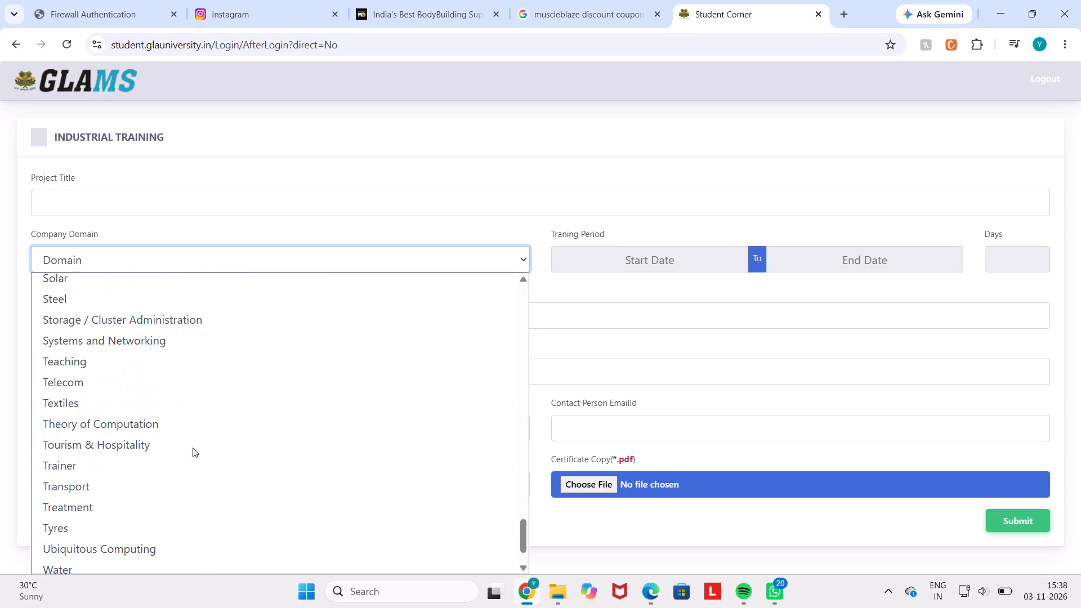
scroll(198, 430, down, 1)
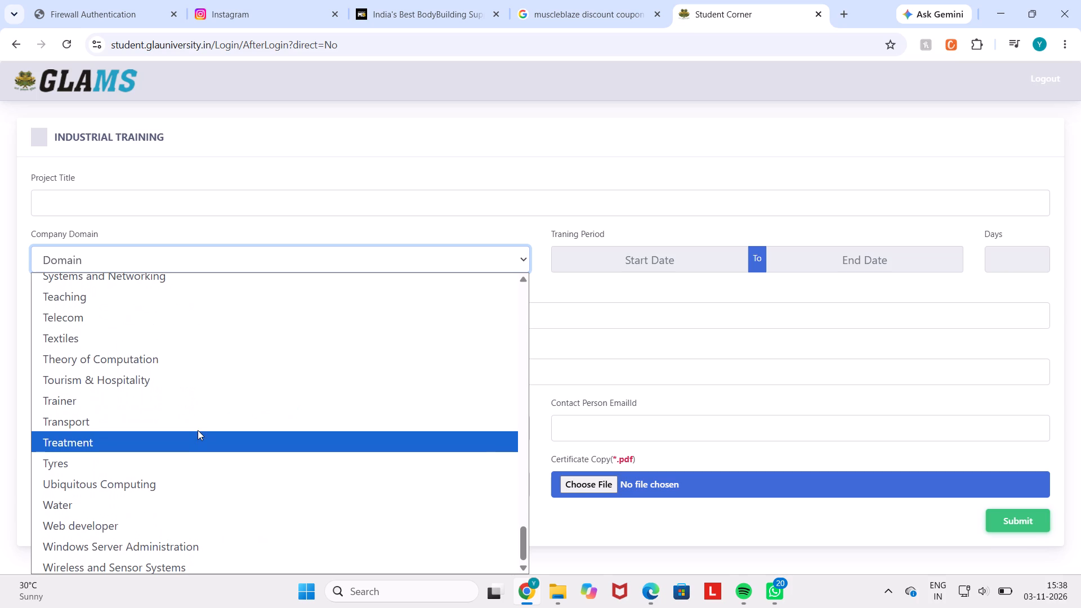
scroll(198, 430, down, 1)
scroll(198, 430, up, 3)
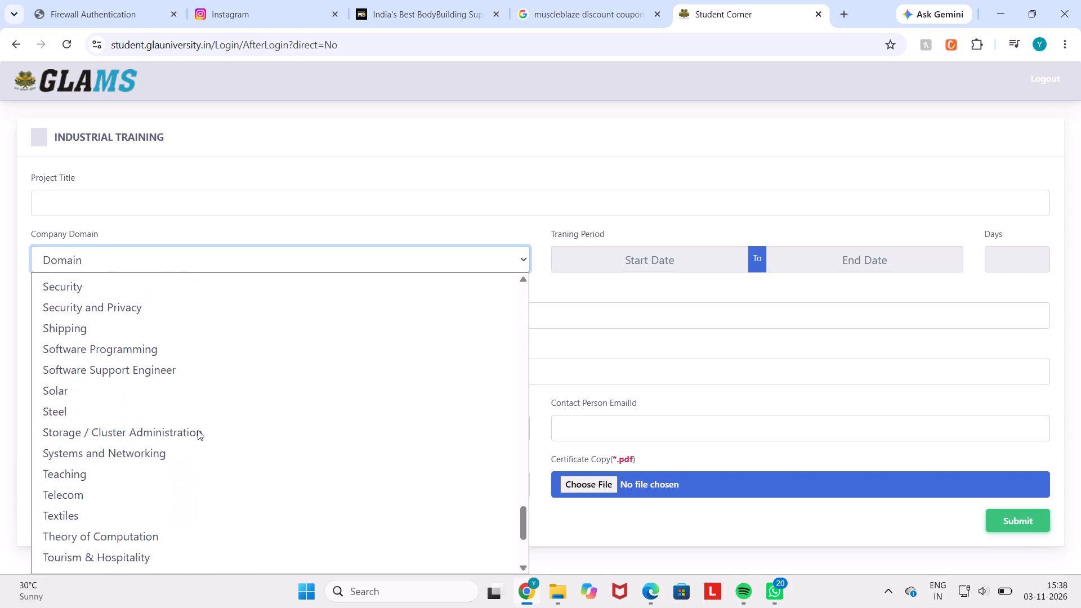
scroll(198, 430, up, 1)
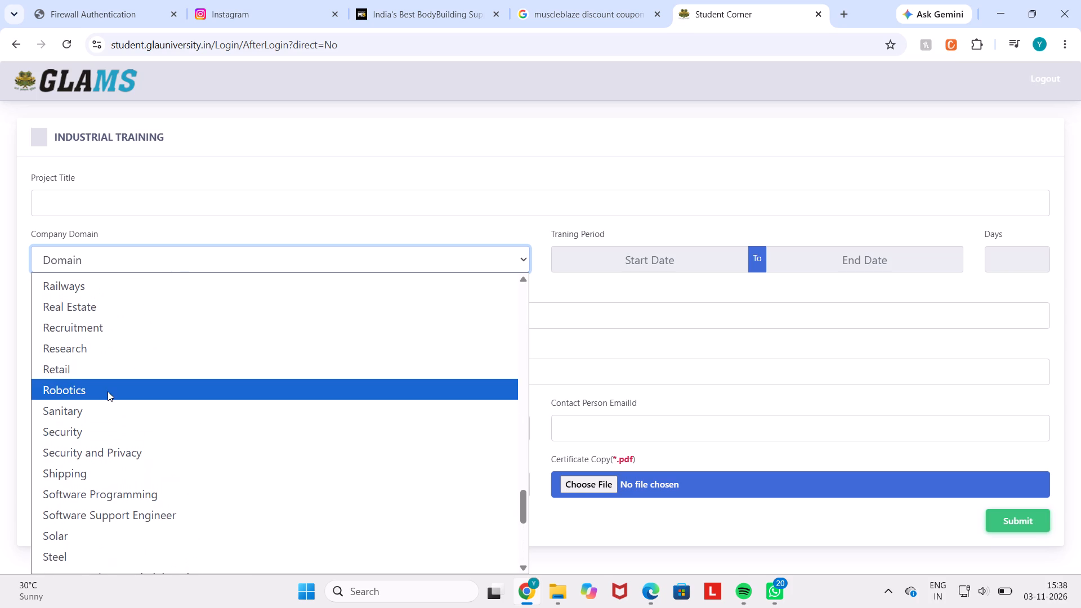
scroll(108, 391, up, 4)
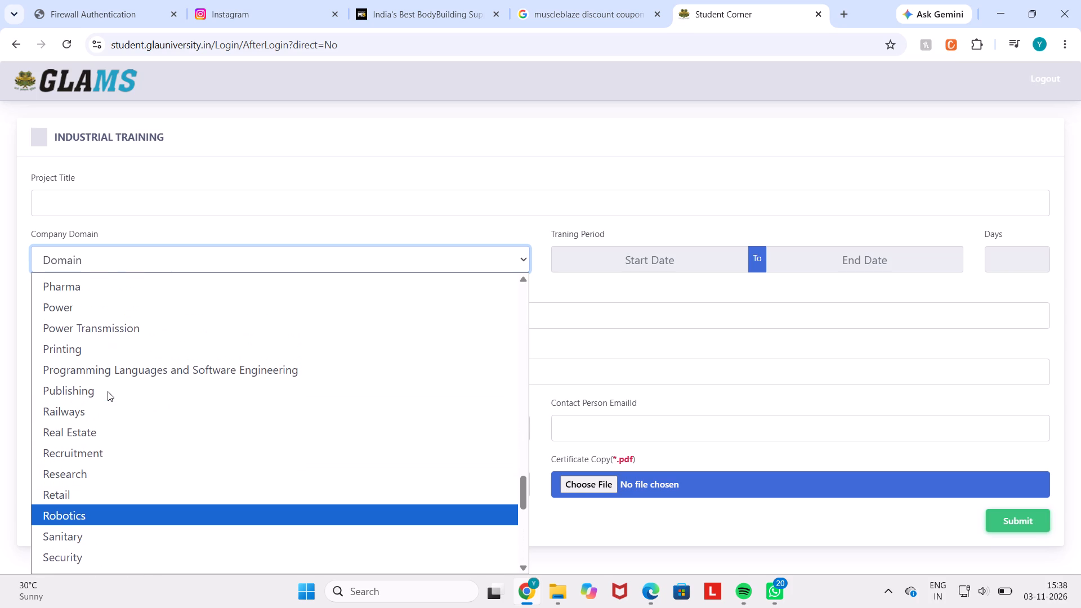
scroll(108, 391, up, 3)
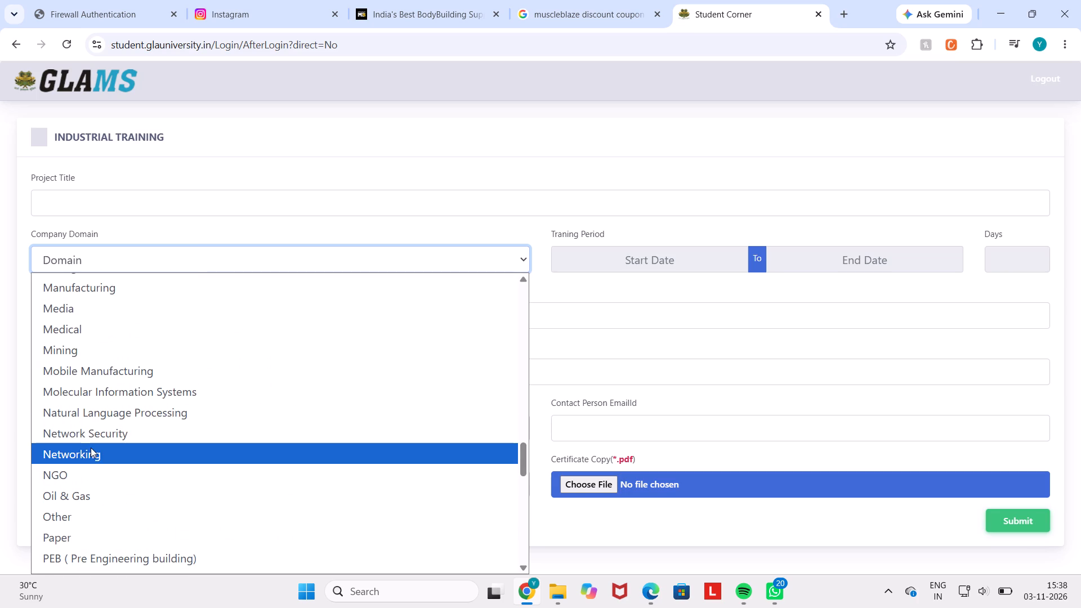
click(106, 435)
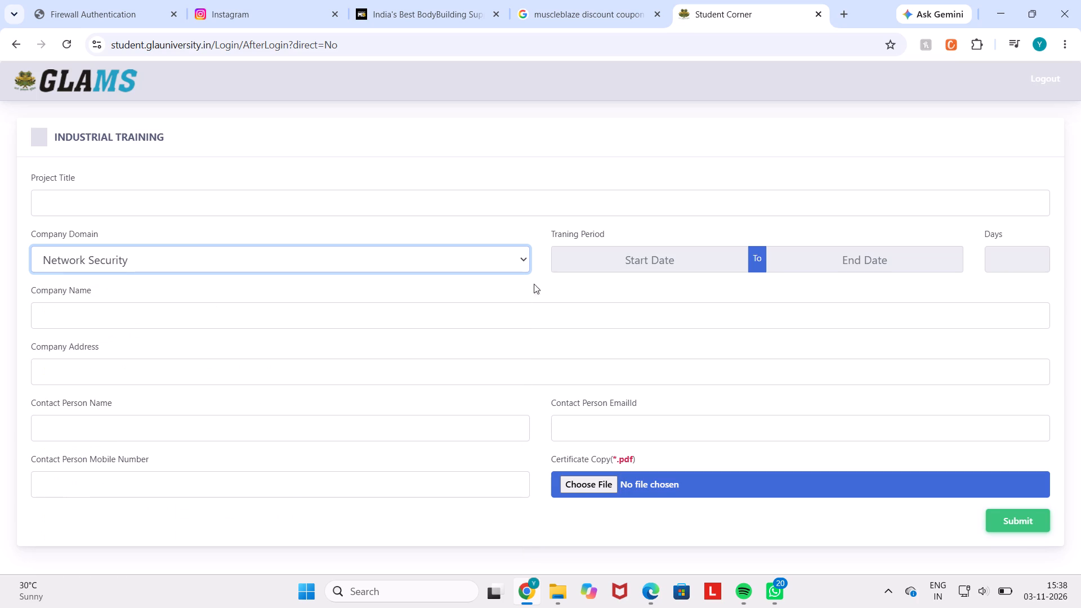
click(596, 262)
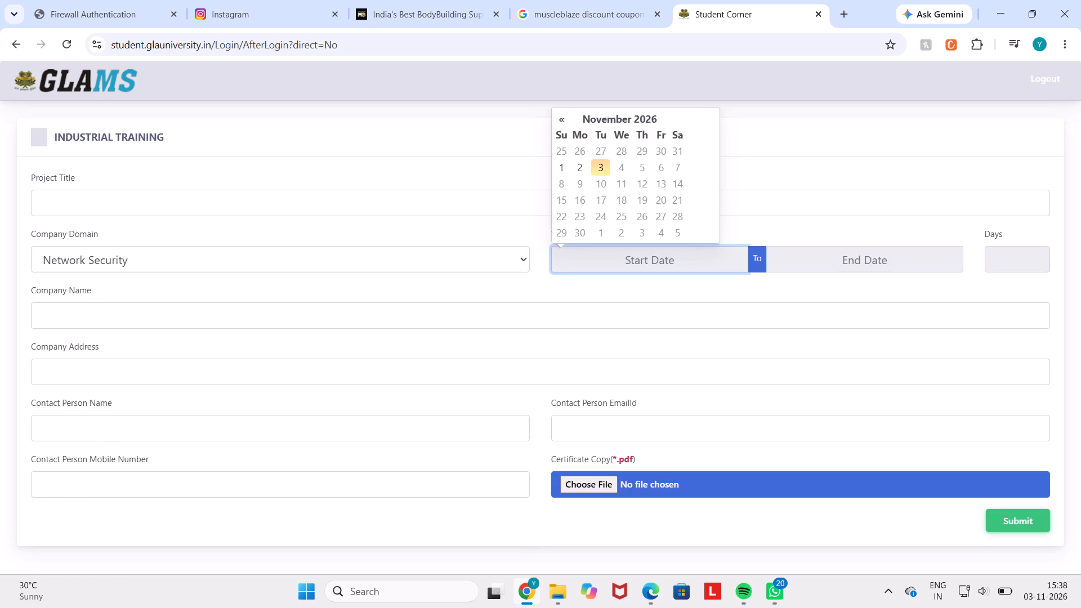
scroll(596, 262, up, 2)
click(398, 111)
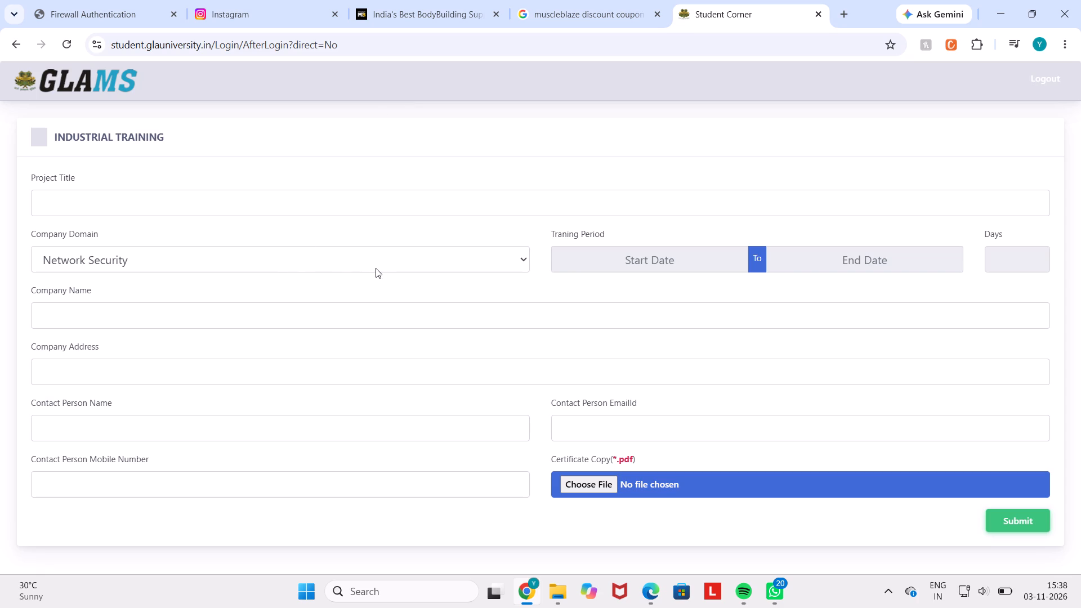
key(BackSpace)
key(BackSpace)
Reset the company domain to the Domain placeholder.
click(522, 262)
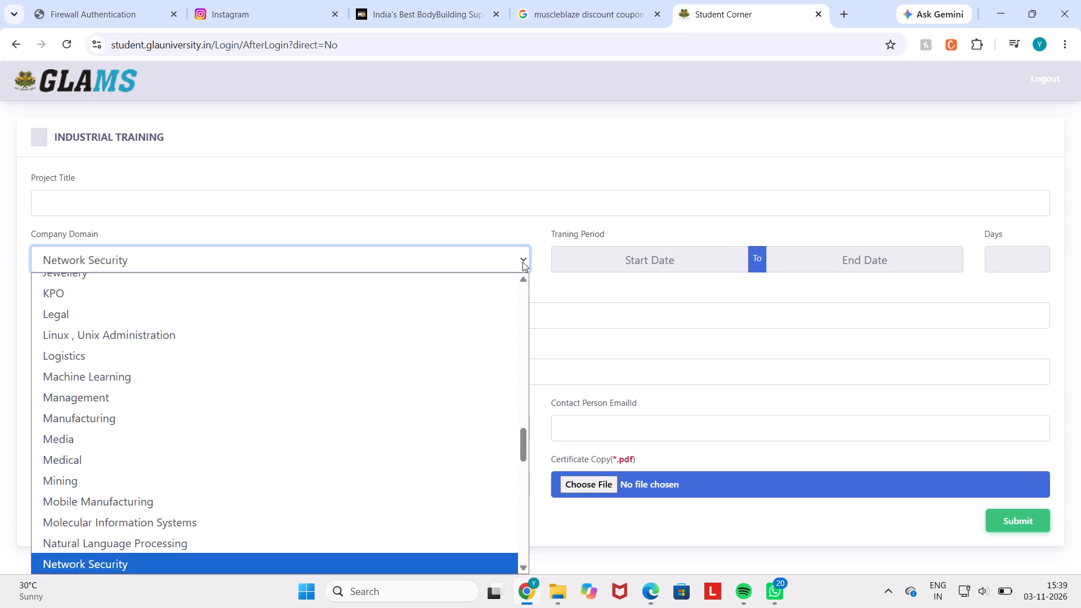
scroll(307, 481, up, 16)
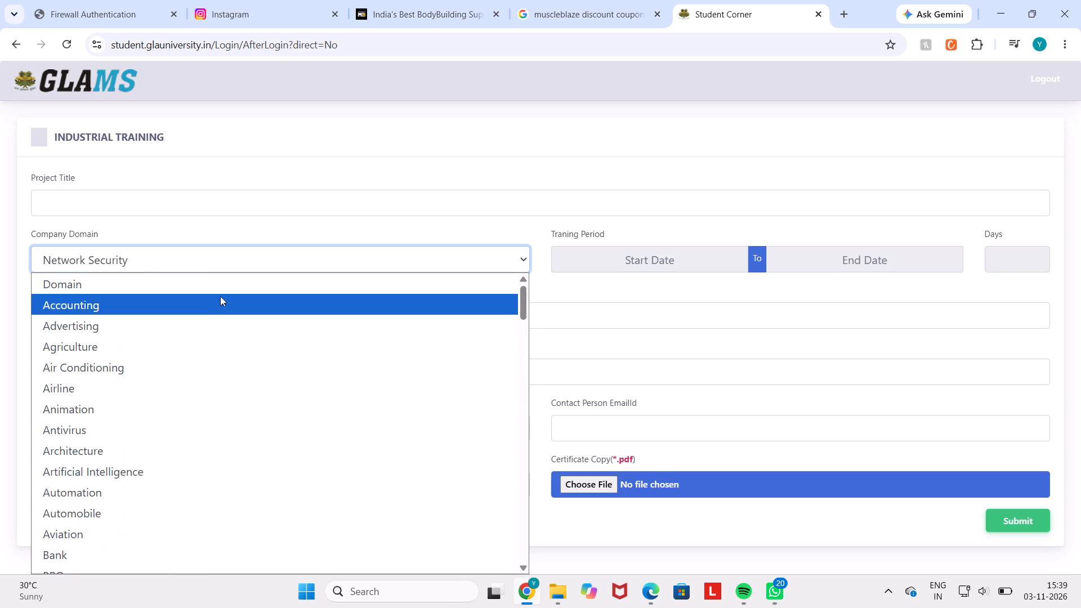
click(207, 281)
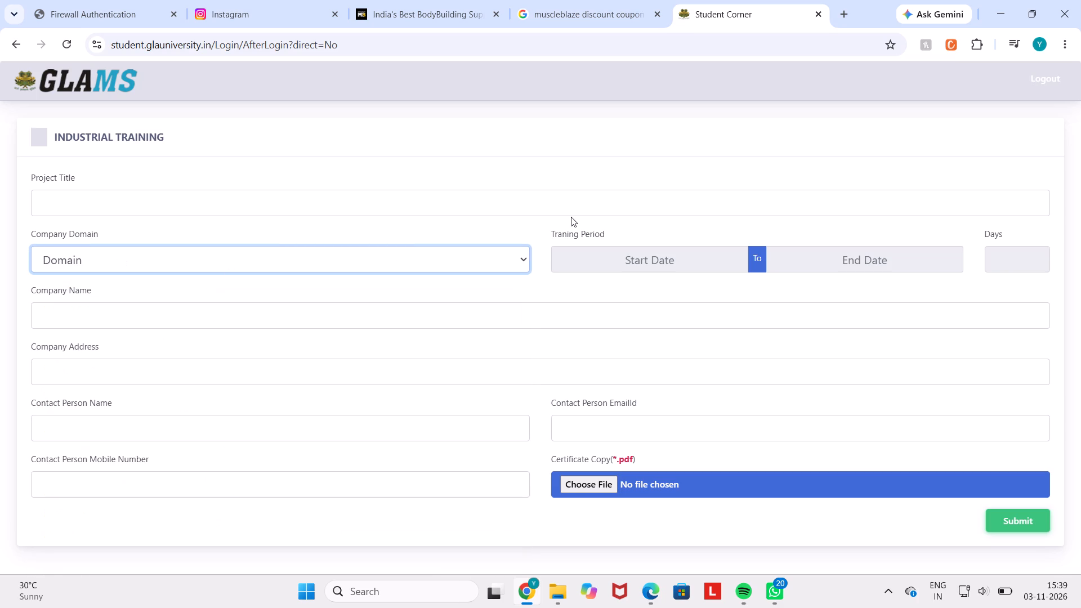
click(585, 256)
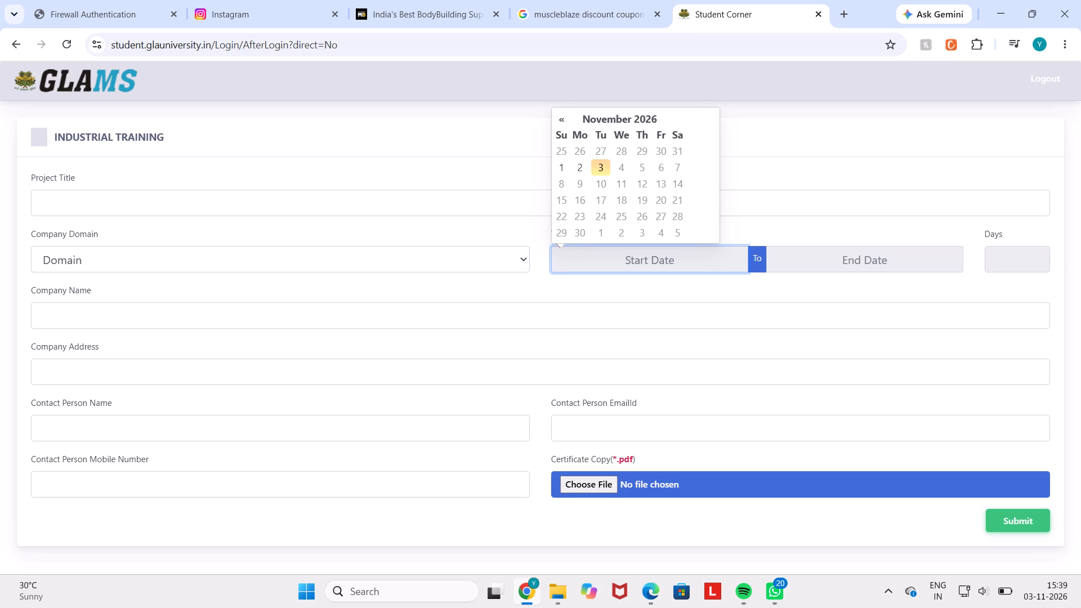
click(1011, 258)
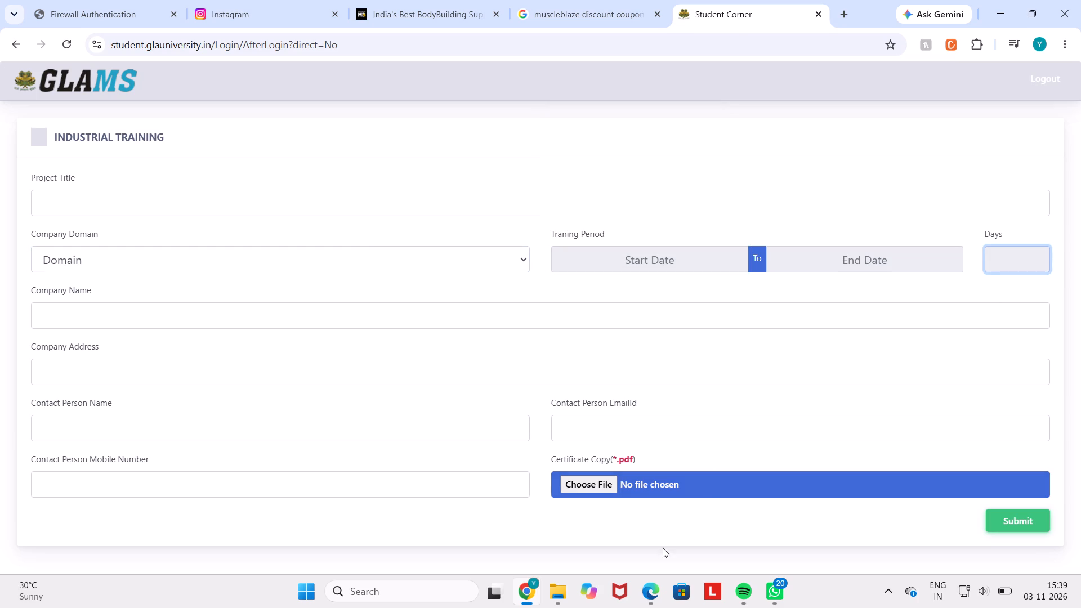
Attach 75958.pdf from the Downloads folder as the certificate copy.
click(597, 484)
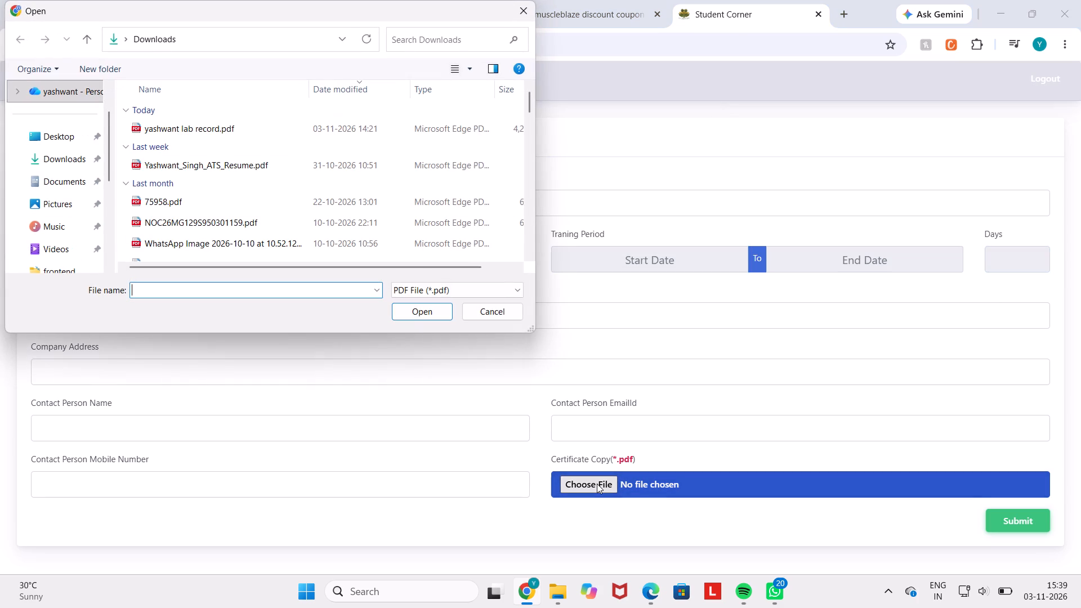
click(235, 198)
double_click(235, 198)
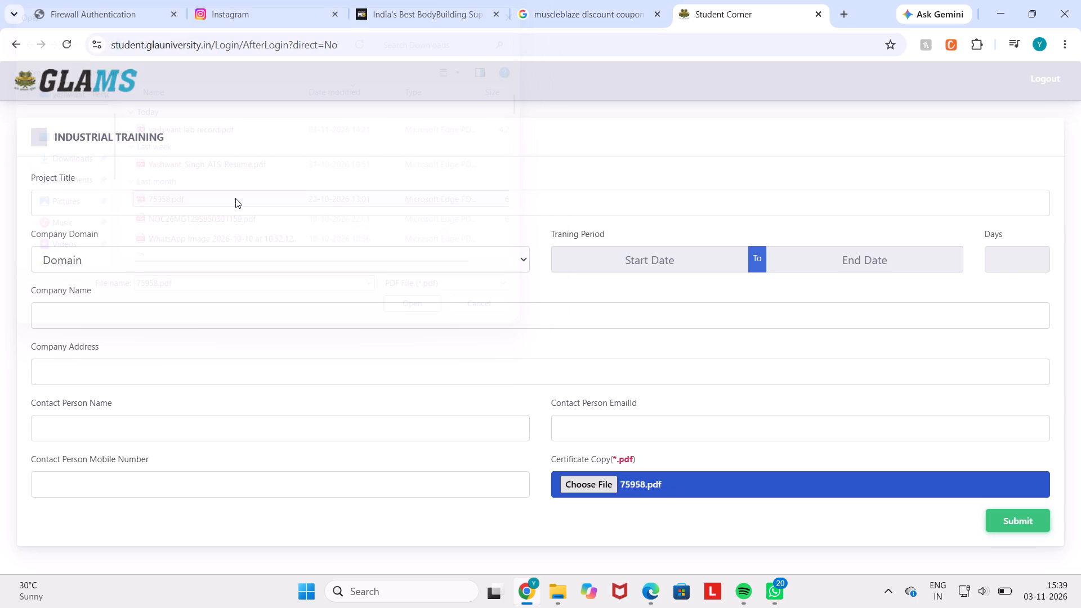
View the certificate 75958.pdf from the recent files in File Explorer, and return to the training form without choosing another file.
double_click(643, 480)
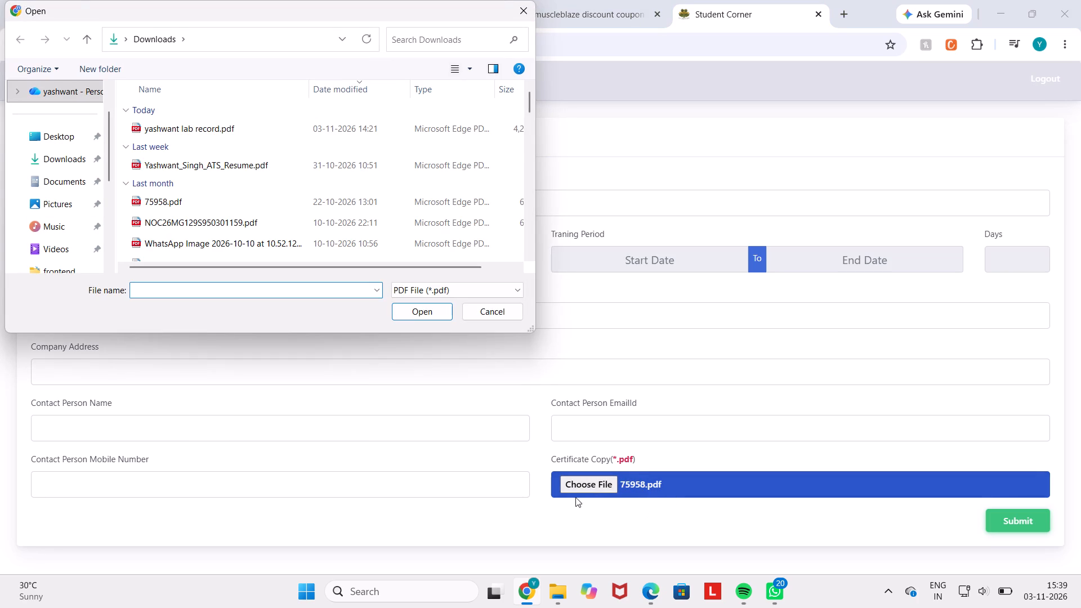
click(555, 596)
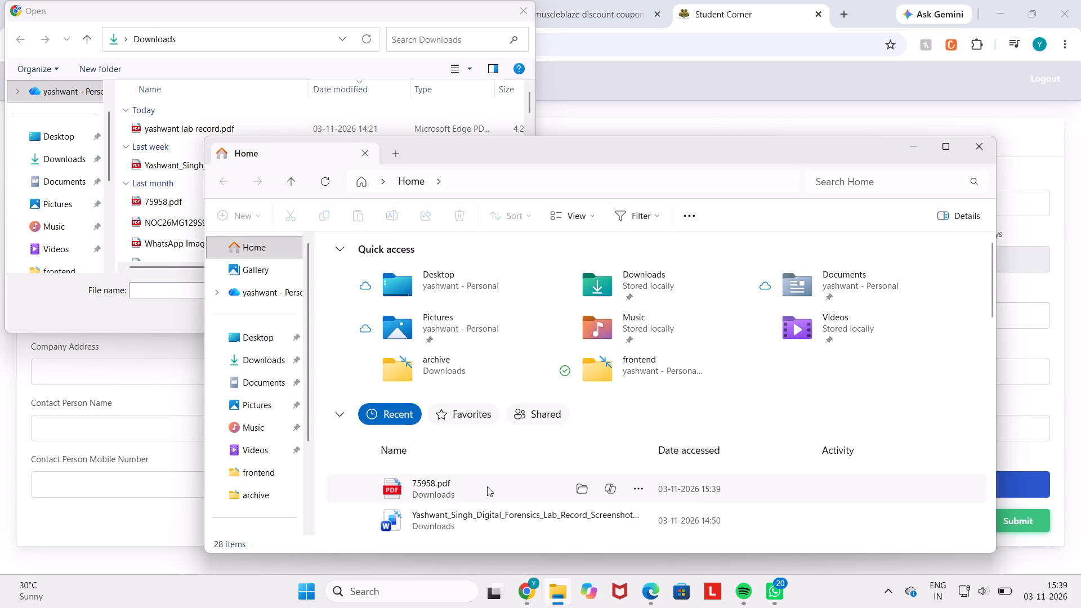
double_click(487, 486)
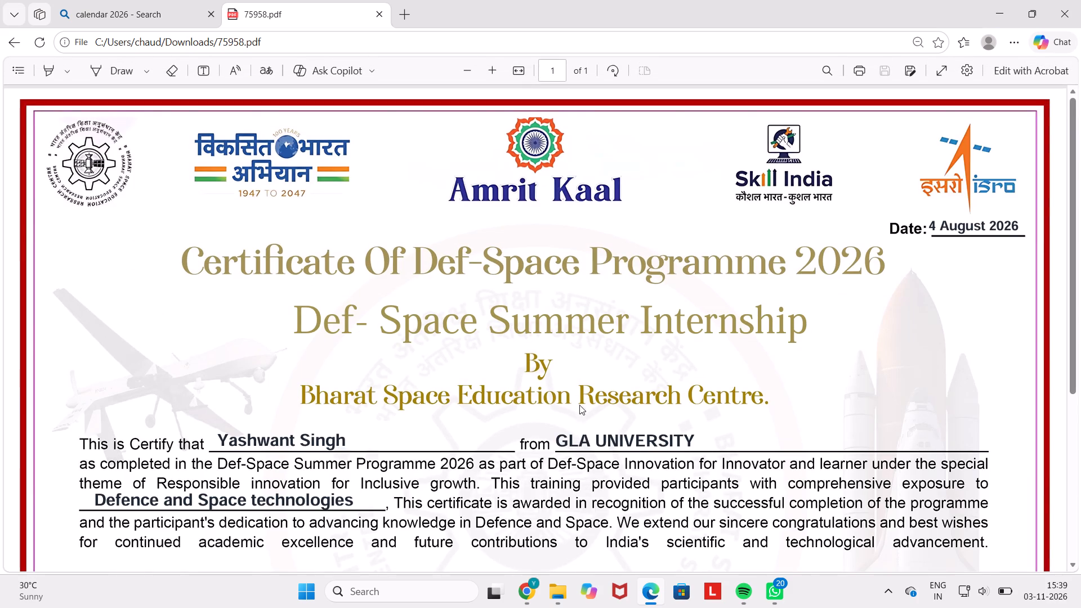
click(1071, 16)
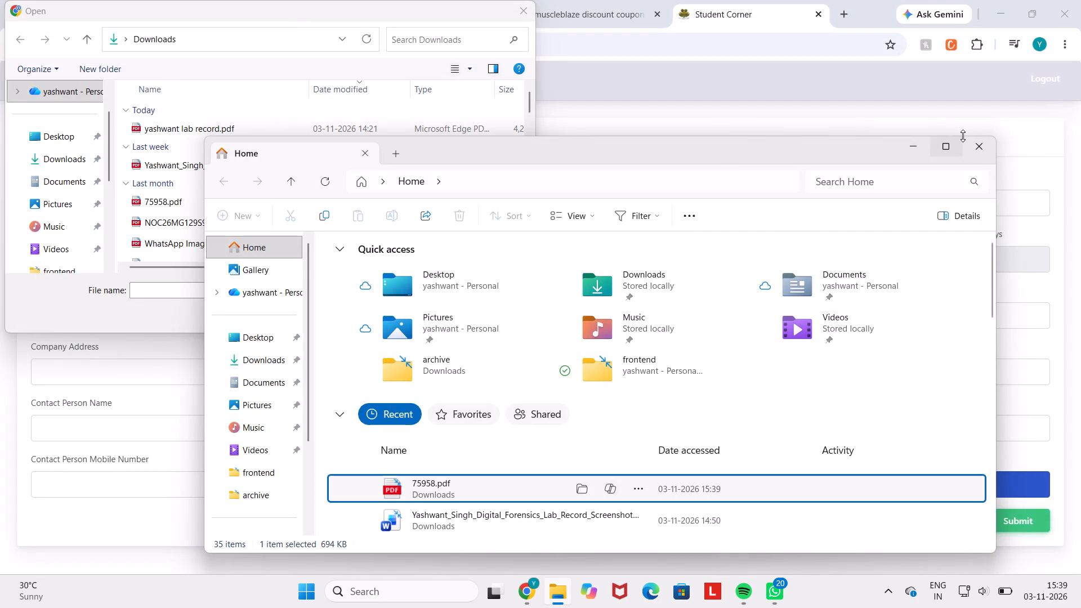
click(975, 144)
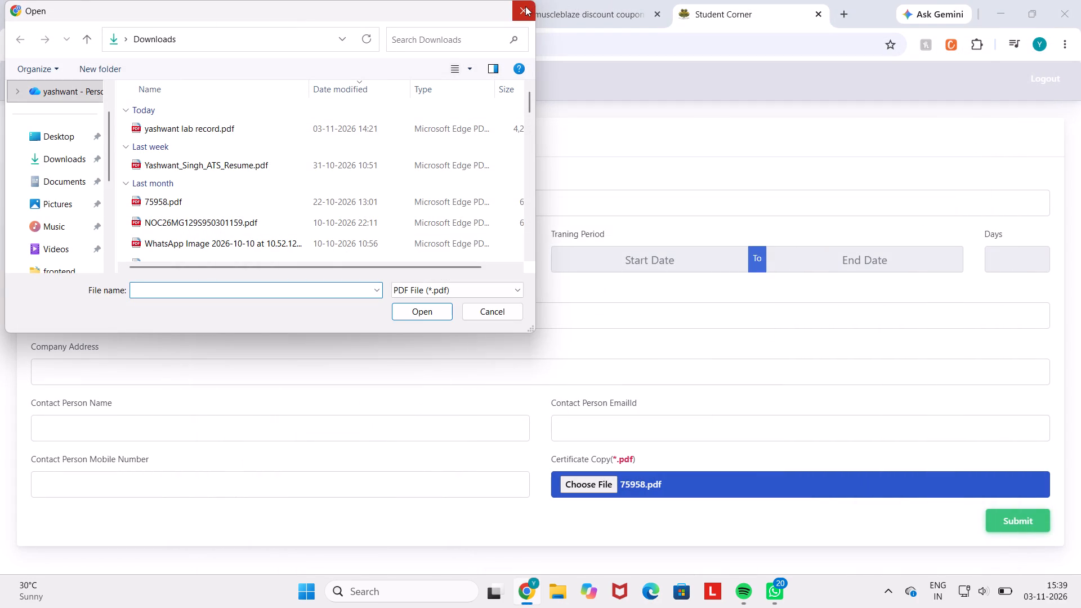
click(525, 6)
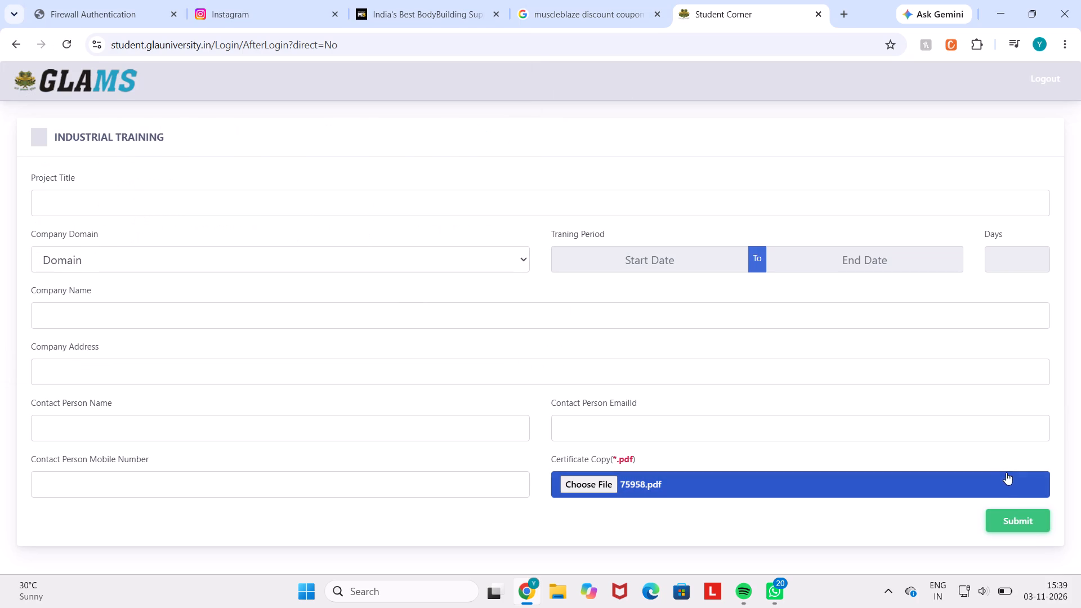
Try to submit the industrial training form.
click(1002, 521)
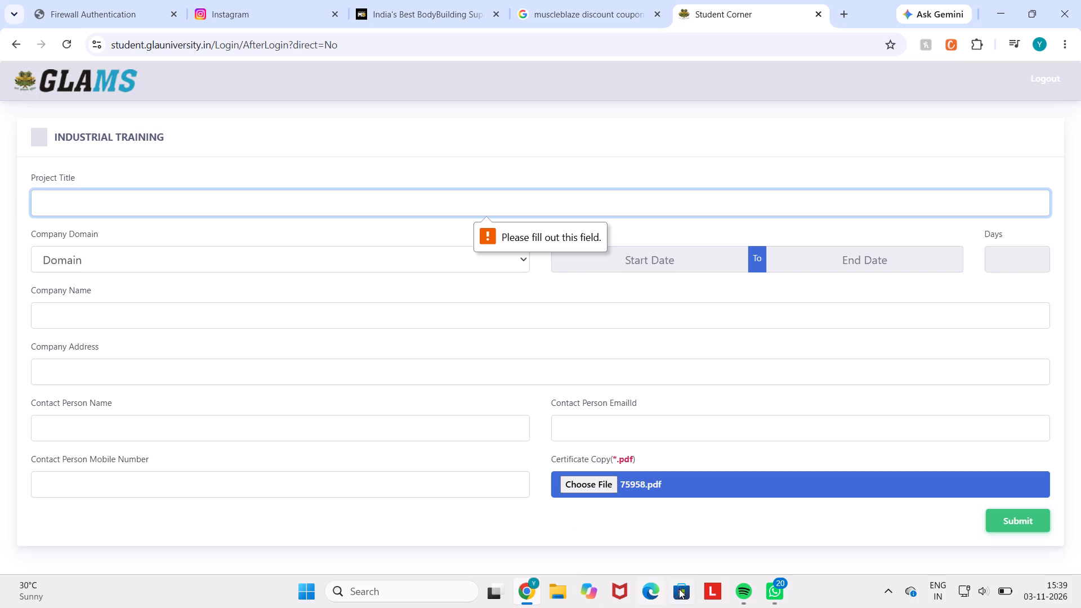
Reopen the certificate 75958.pdf from the recent files in File Explorer.
drag(534, 592, 556, 594)
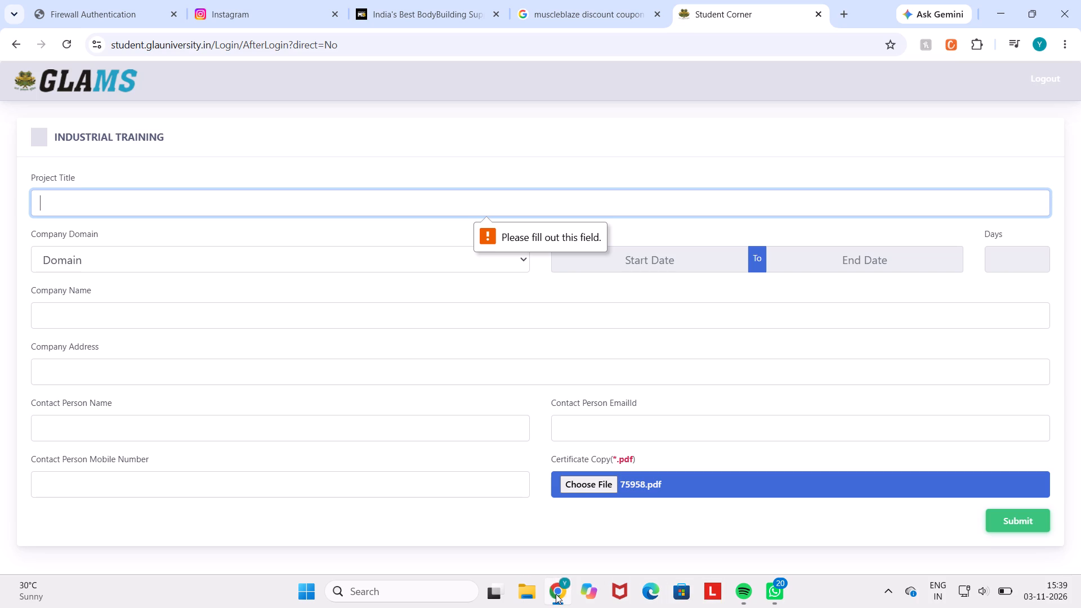
click(531, 592)
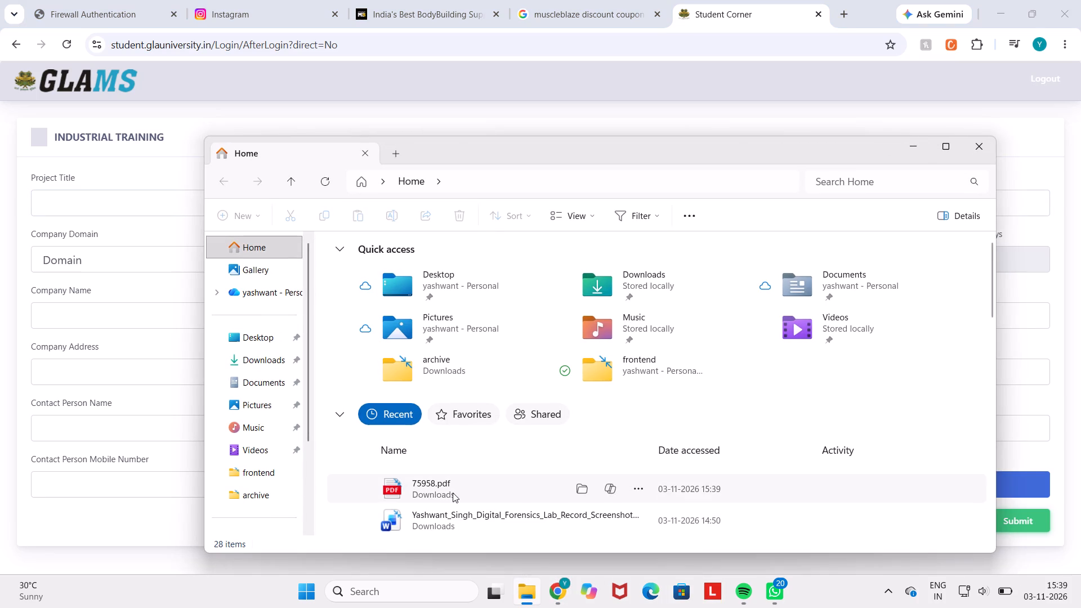
double_click(453, 493)
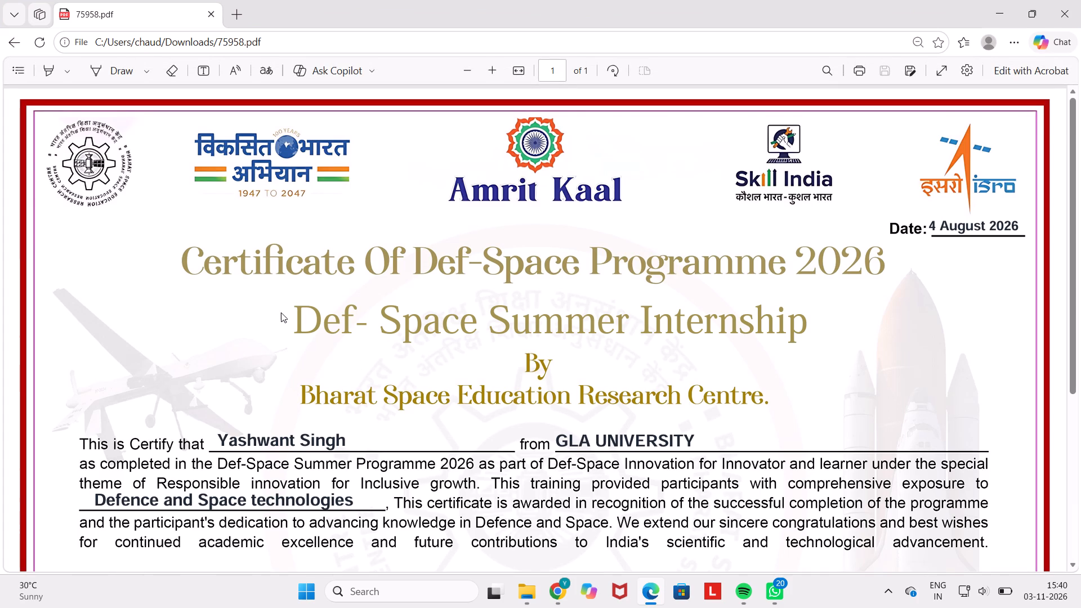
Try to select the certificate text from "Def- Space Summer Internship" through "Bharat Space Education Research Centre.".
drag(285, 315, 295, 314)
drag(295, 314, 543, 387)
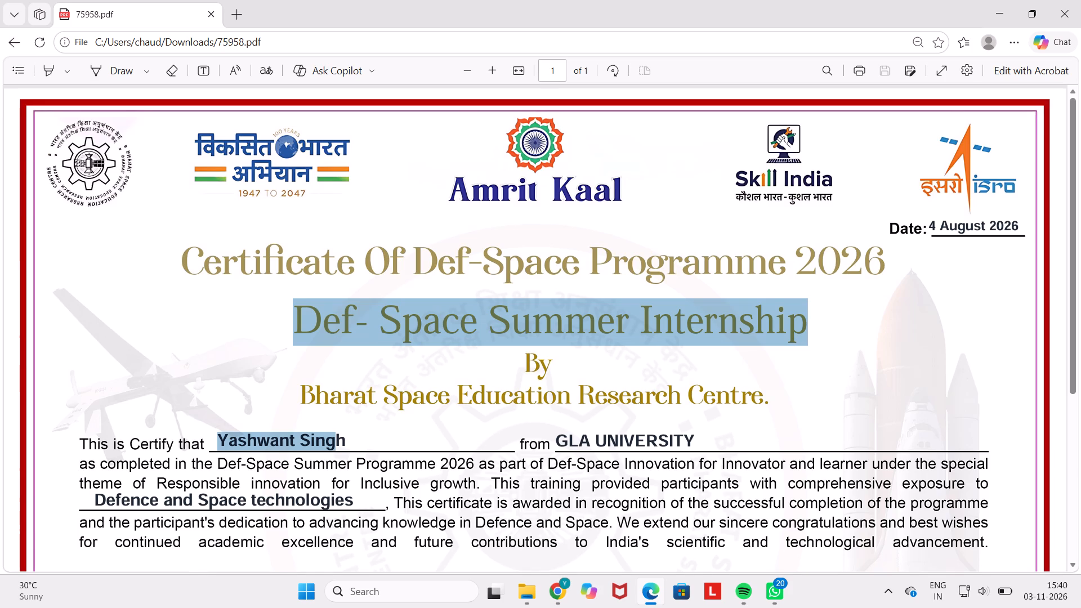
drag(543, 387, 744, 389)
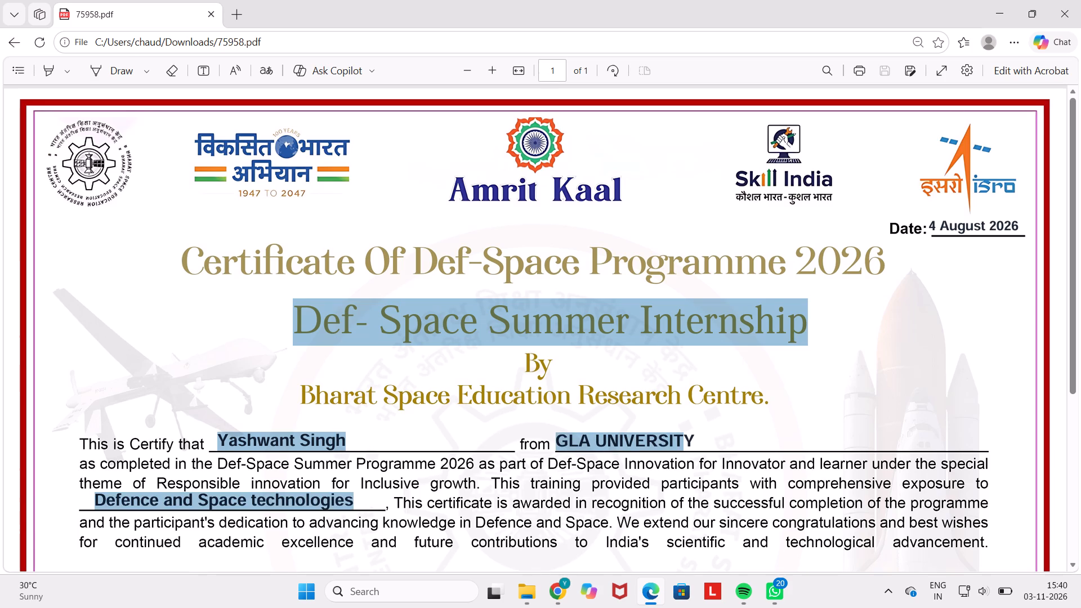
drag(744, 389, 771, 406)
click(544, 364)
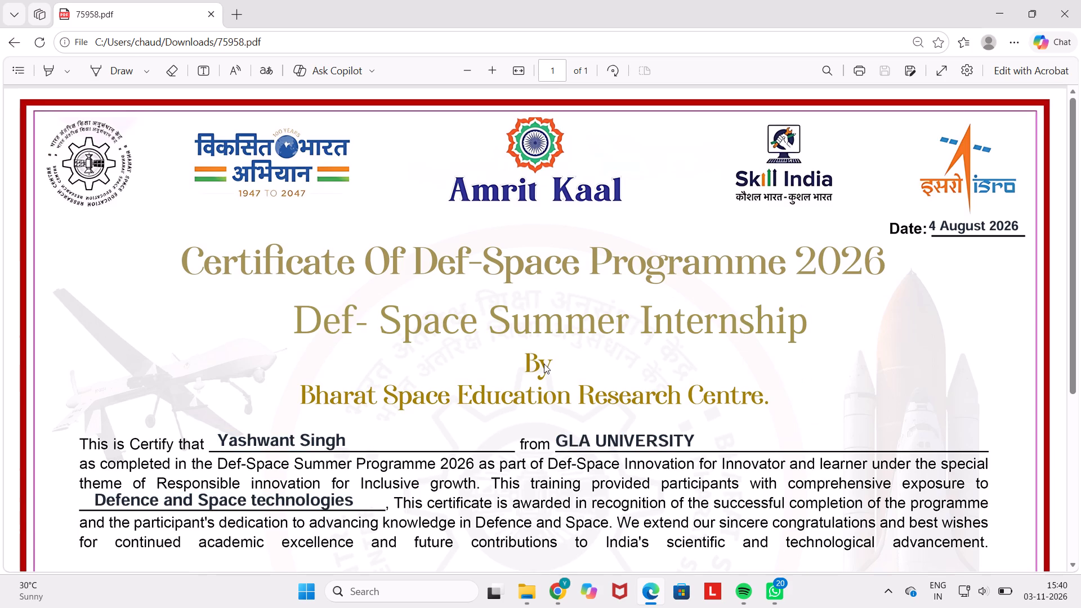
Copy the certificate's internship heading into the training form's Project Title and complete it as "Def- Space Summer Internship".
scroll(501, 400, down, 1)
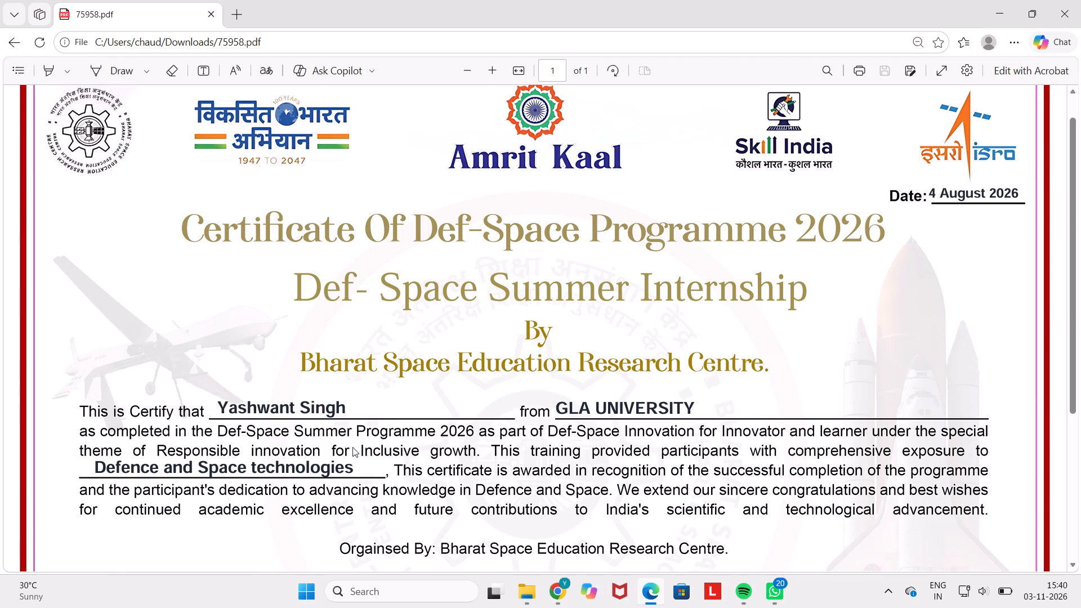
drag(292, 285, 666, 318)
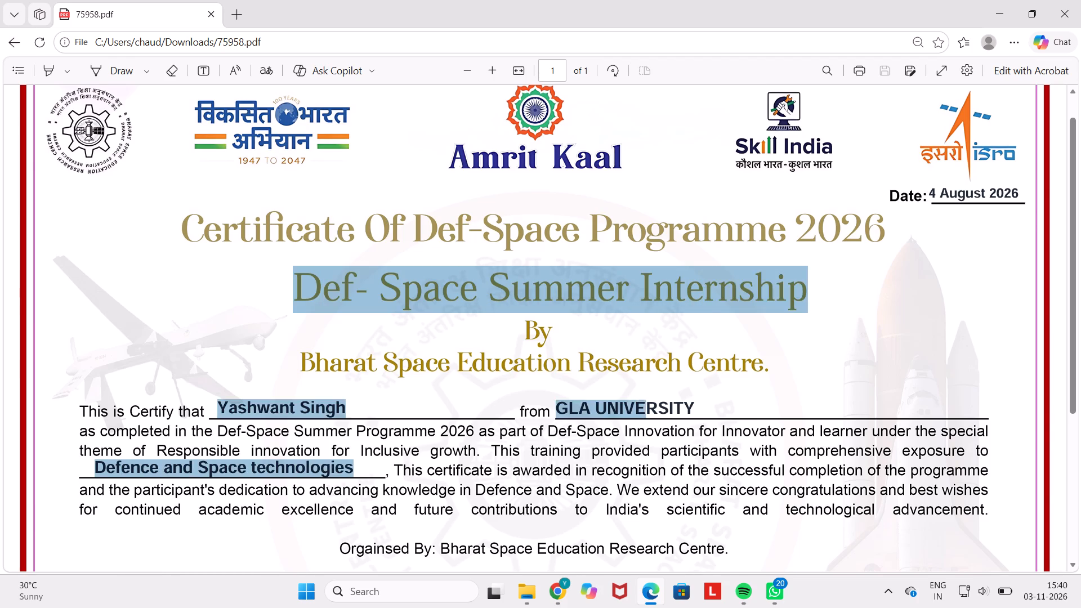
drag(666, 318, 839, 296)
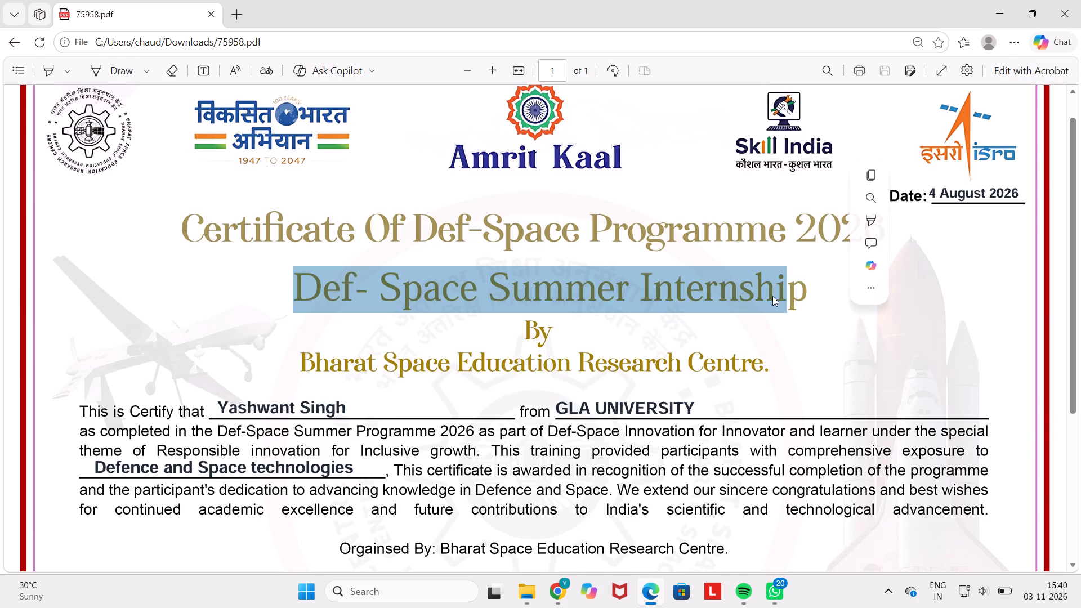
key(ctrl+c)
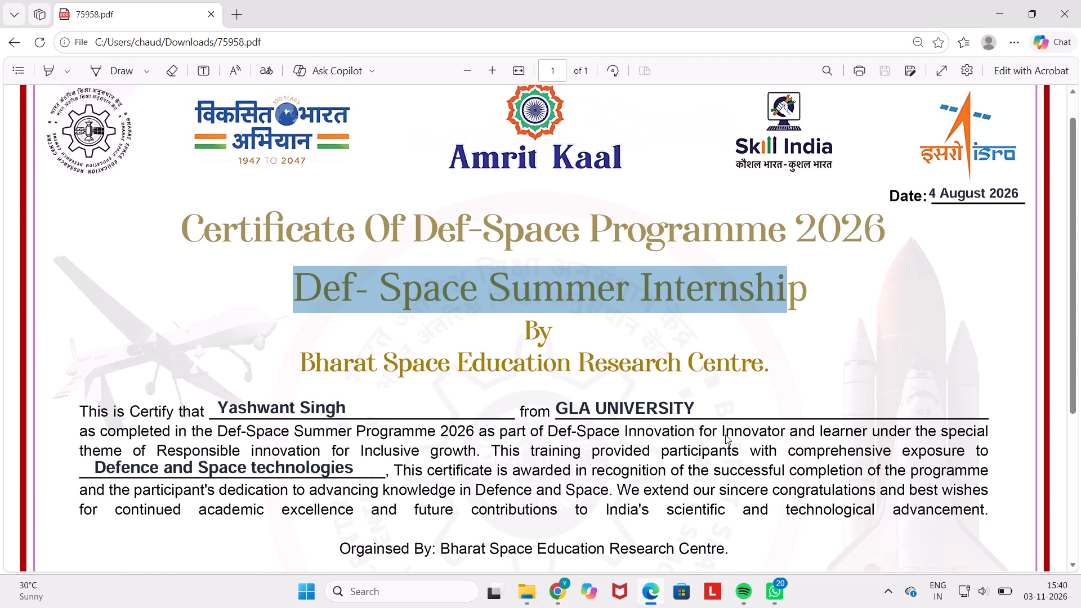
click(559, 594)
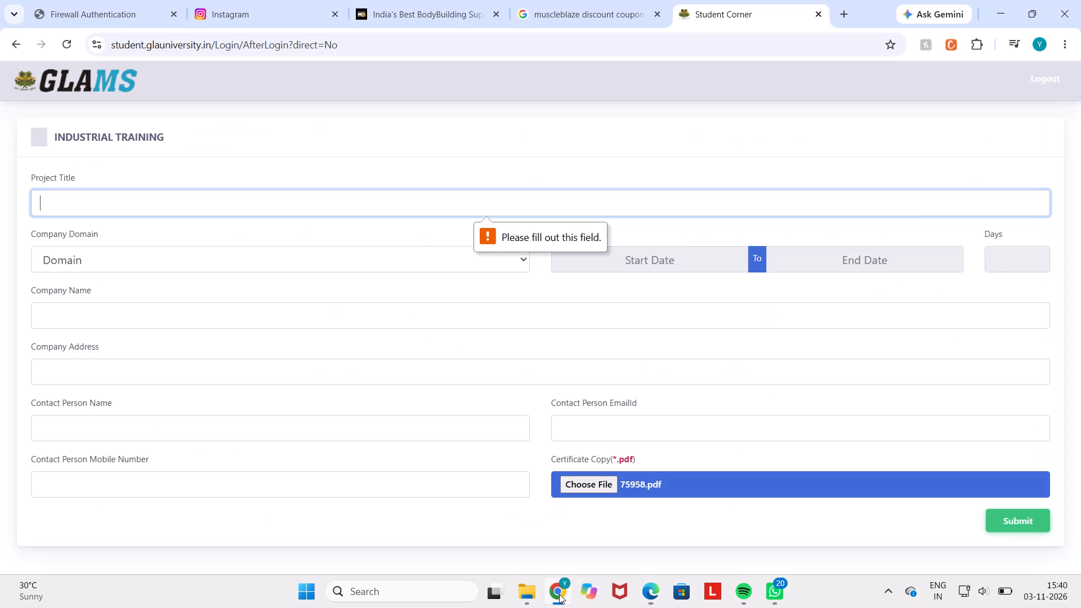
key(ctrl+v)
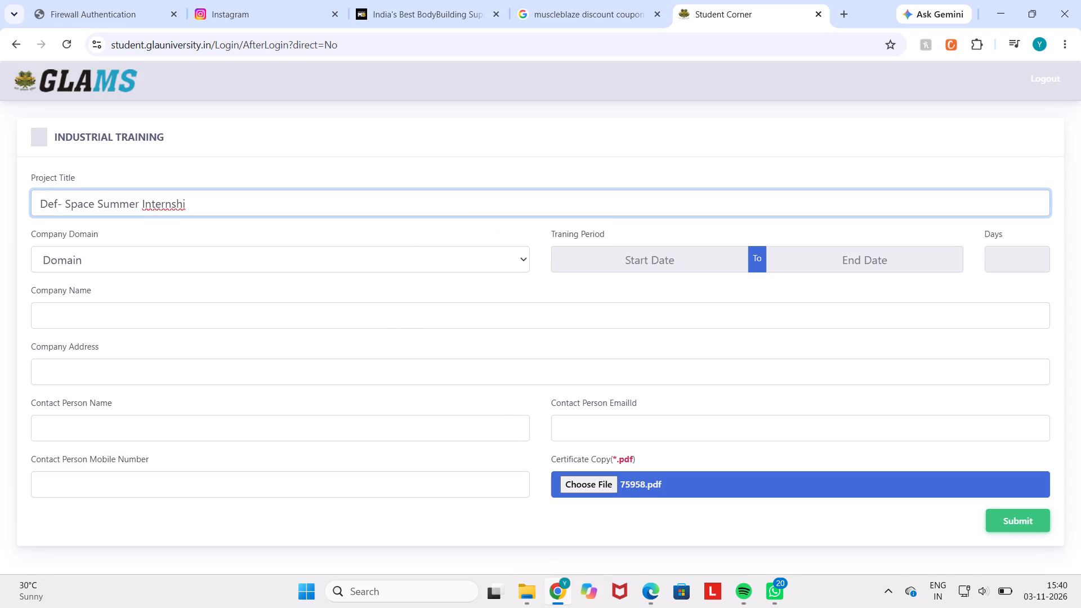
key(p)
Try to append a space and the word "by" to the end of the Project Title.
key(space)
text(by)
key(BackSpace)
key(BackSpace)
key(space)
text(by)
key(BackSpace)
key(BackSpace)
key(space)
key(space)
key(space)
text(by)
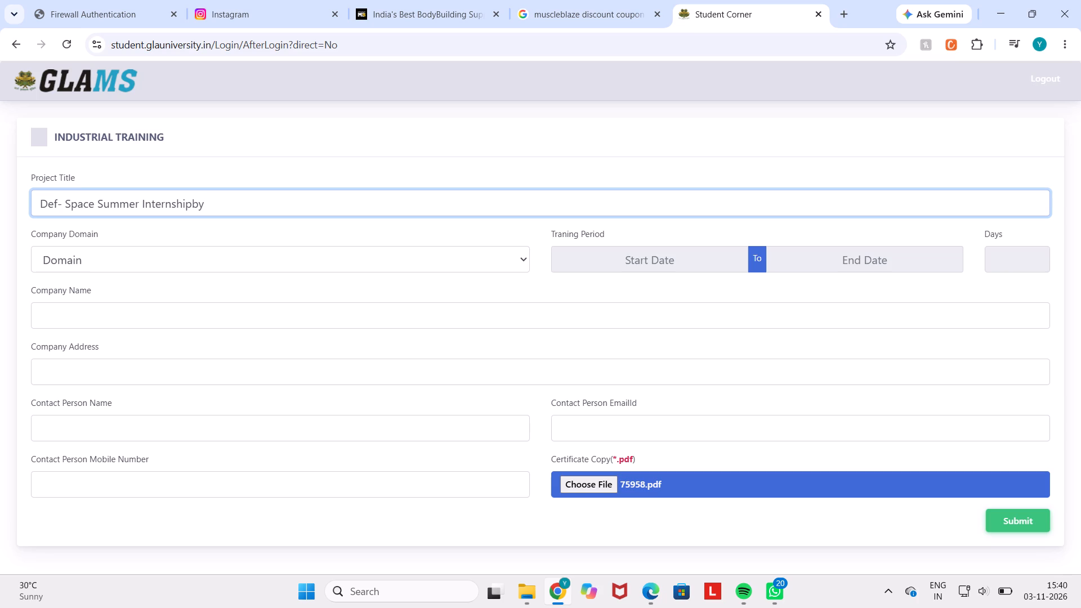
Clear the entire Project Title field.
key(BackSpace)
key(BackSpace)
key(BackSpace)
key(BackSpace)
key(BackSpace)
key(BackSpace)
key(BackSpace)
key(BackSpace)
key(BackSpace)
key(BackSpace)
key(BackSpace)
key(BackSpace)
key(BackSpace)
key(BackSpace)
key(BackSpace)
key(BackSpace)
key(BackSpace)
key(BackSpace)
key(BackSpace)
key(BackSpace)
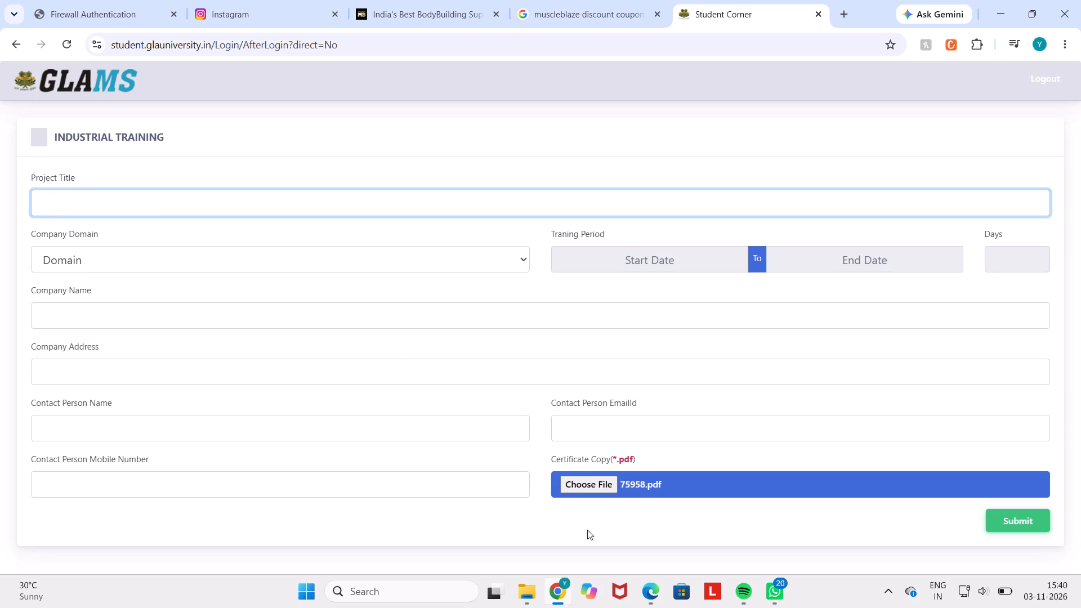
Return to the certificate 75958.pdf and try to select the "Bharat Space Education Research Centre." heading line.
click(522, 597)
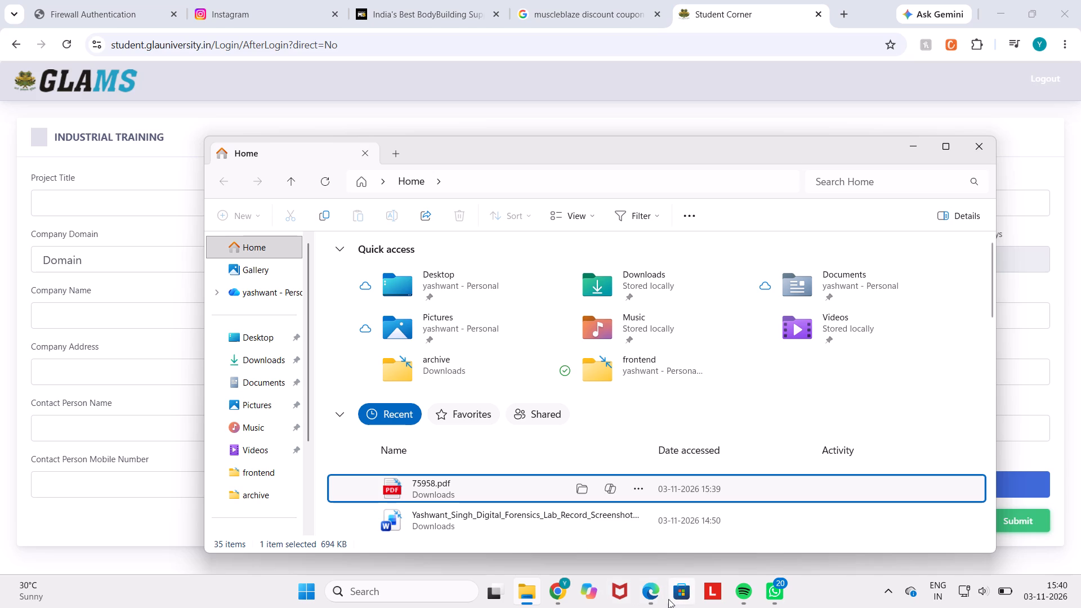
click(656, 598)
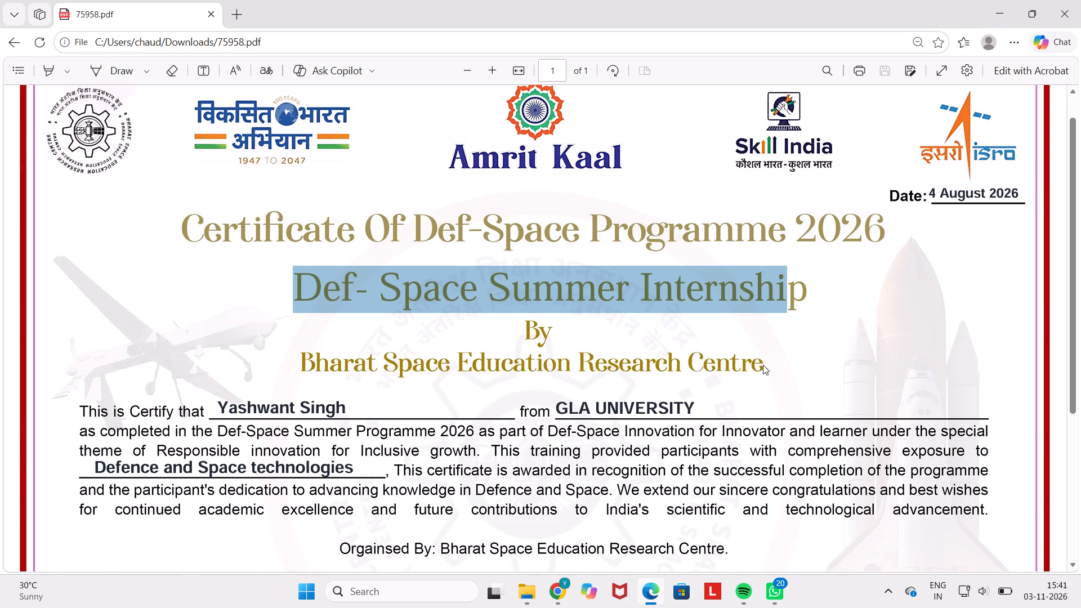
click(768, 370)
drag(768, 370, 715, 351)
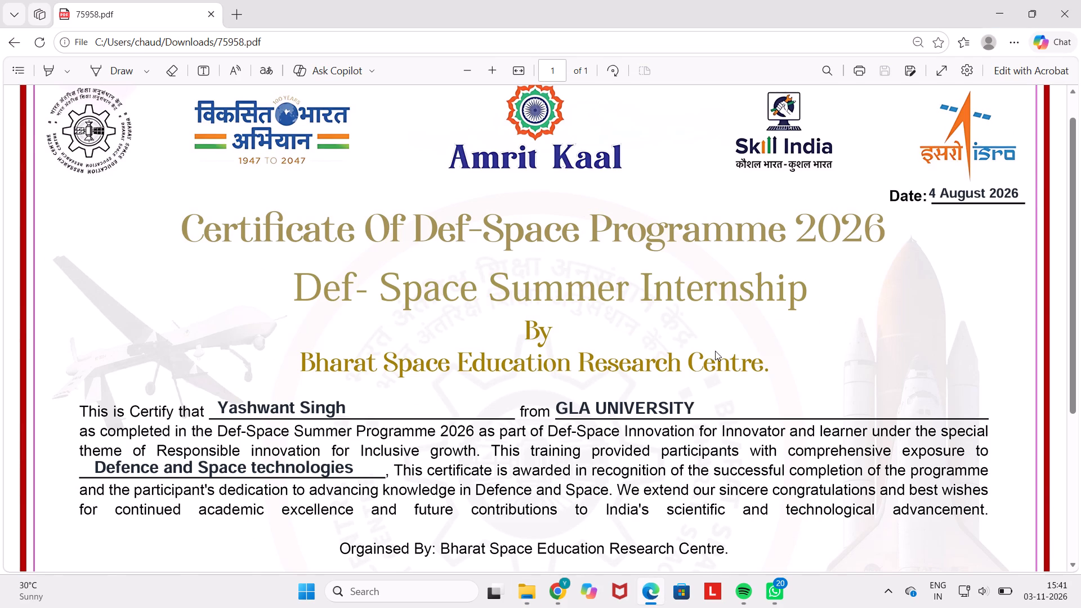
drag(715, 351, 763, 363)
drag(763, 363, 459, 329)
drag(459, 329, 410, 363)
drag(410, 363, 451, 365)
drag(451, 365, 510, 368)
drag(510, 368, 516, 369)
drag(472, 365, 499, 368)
Look through the certificate's body text, organiser line, duration and website details.
scroll(499, 368, down, 1)
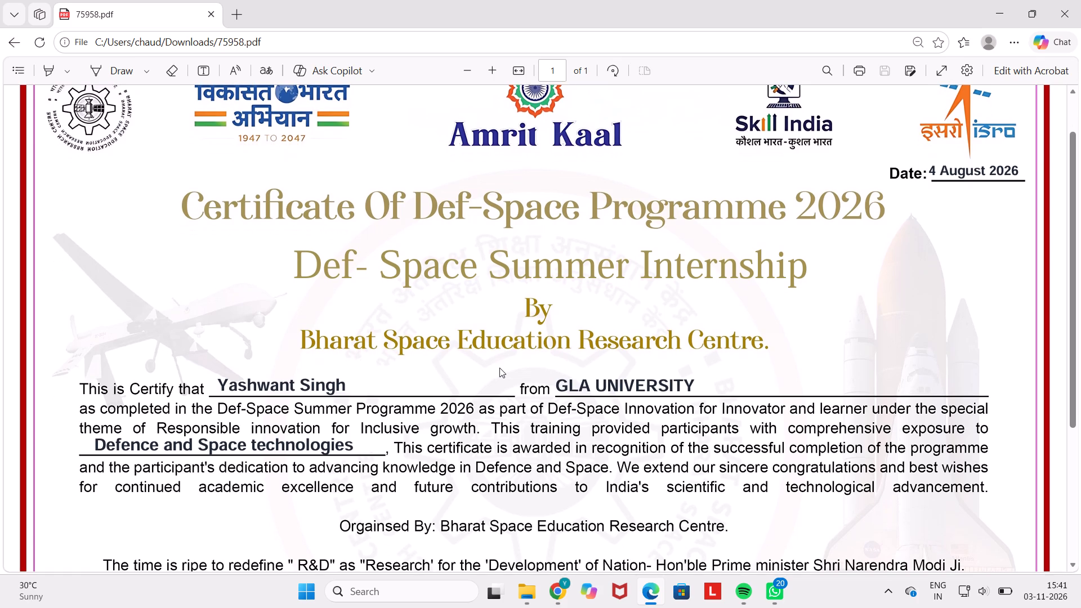
scroll(499, 368, down, 2)
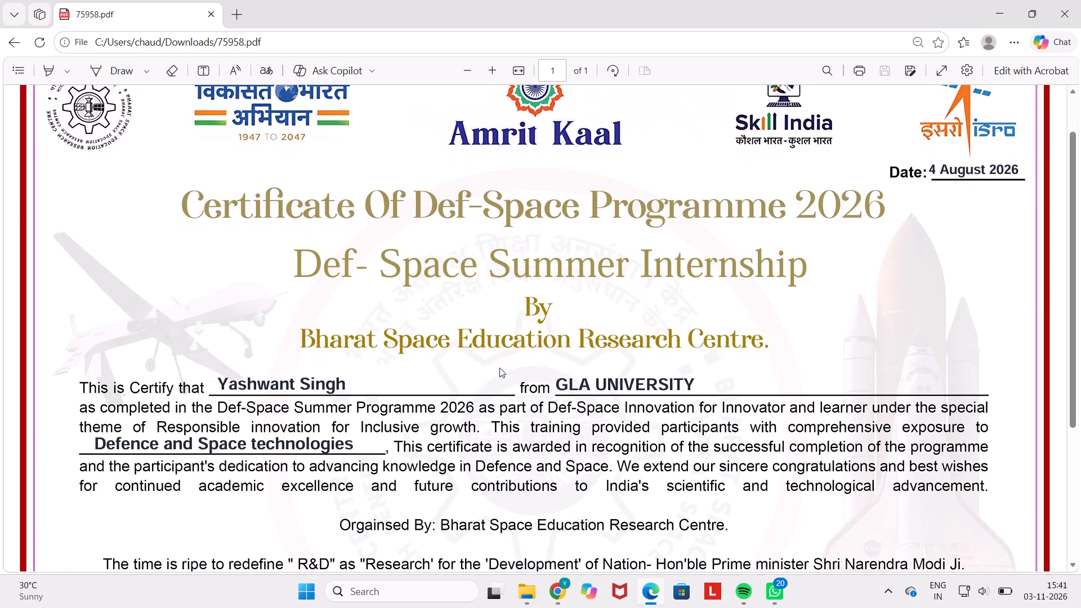
scroll(499, 368, down, 2)
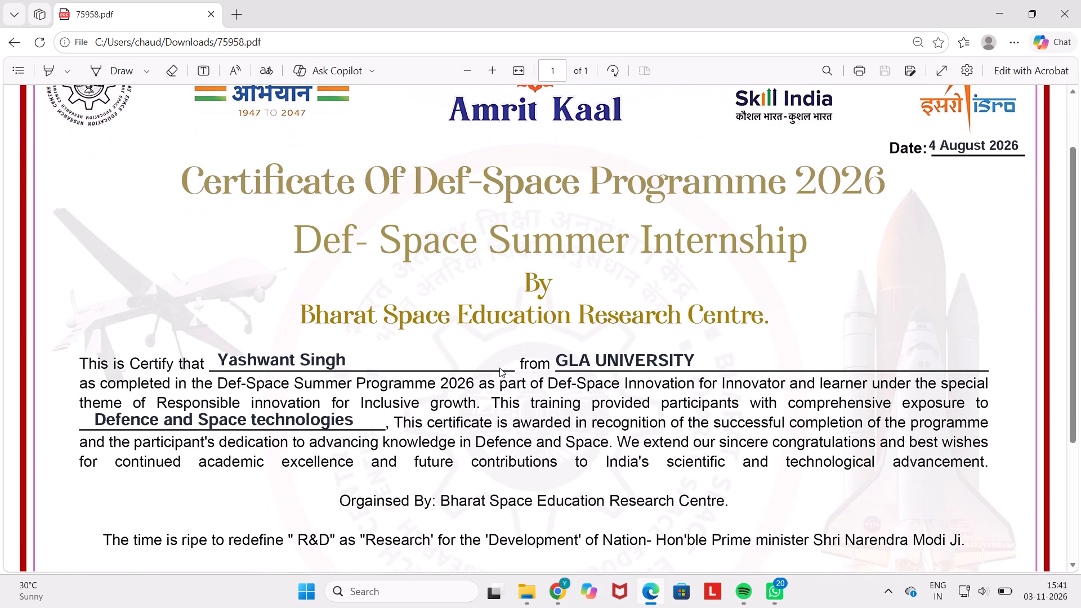
scroll(499, 368, down, 4)
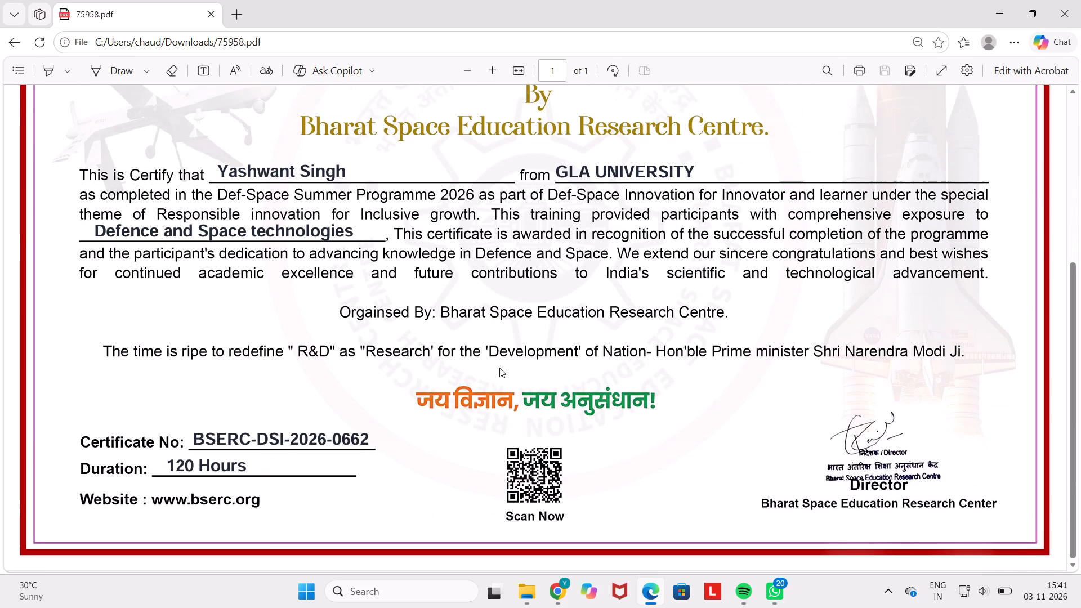
scroll(499, 368, down, 1)
scroll(499, 368, up, 1)
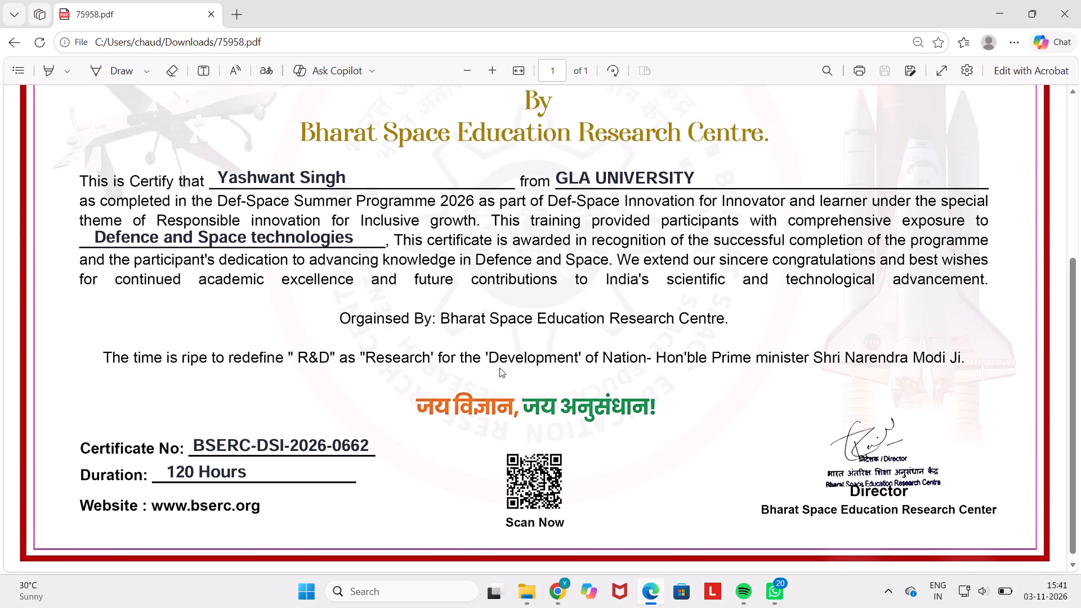
scroll(499, 368, up, 2)
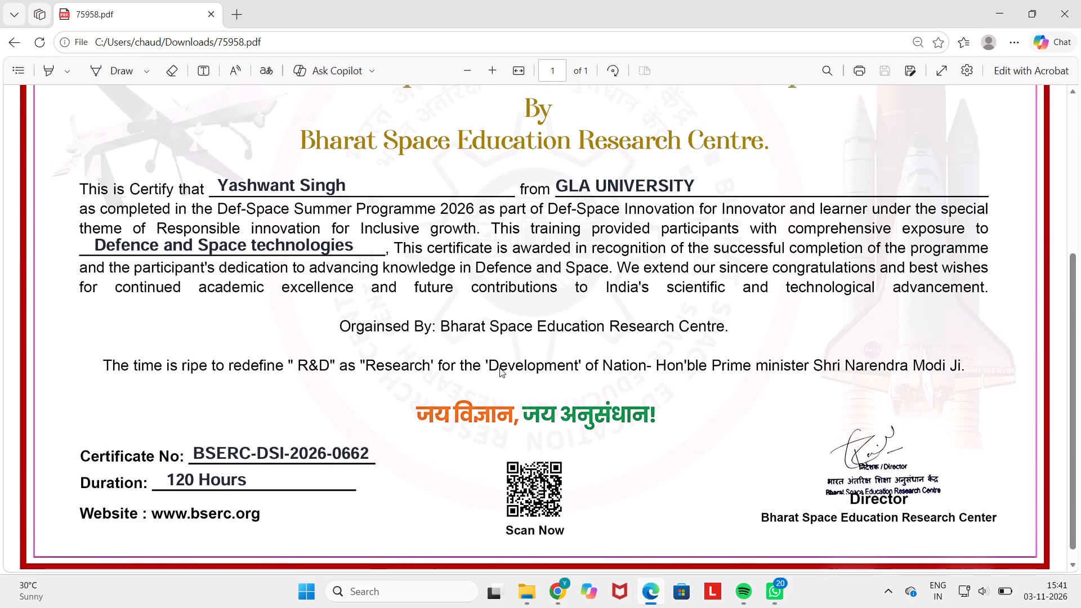
scroll(499, 368, up, 2)
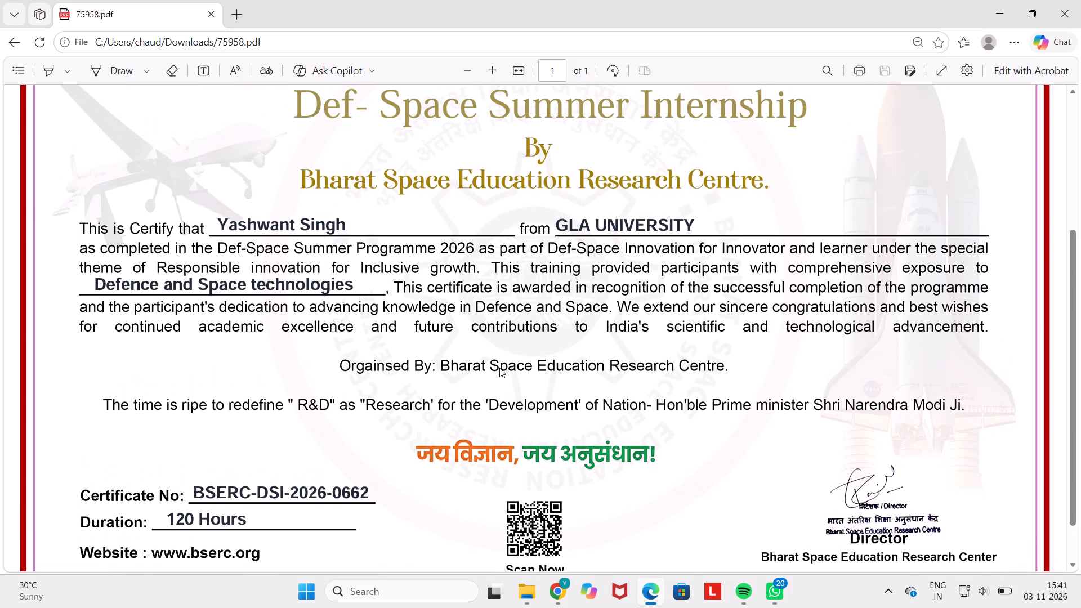
scroll(499, 368, up, 3)
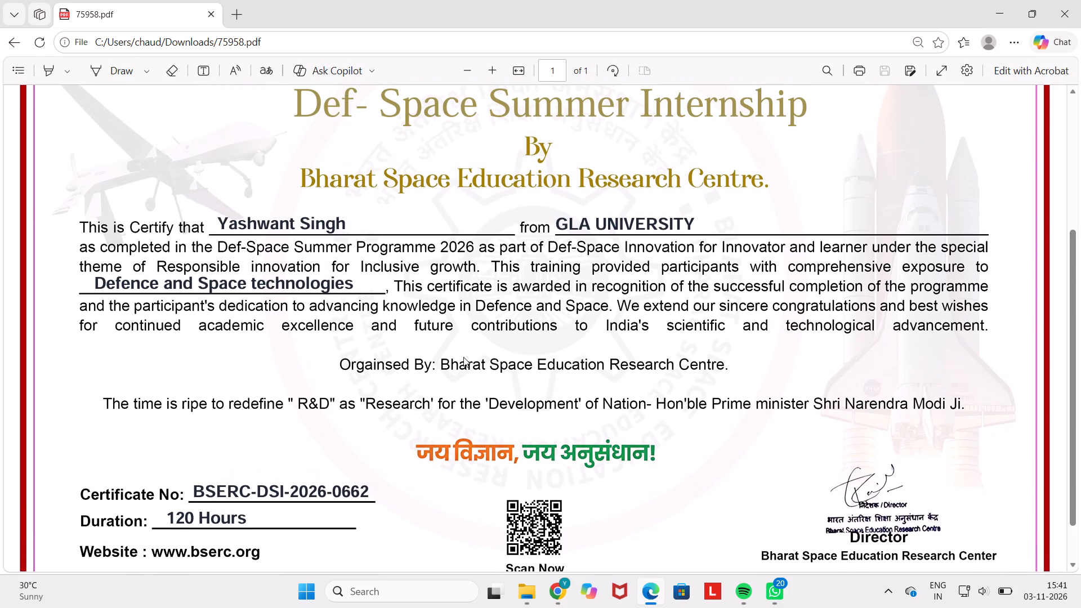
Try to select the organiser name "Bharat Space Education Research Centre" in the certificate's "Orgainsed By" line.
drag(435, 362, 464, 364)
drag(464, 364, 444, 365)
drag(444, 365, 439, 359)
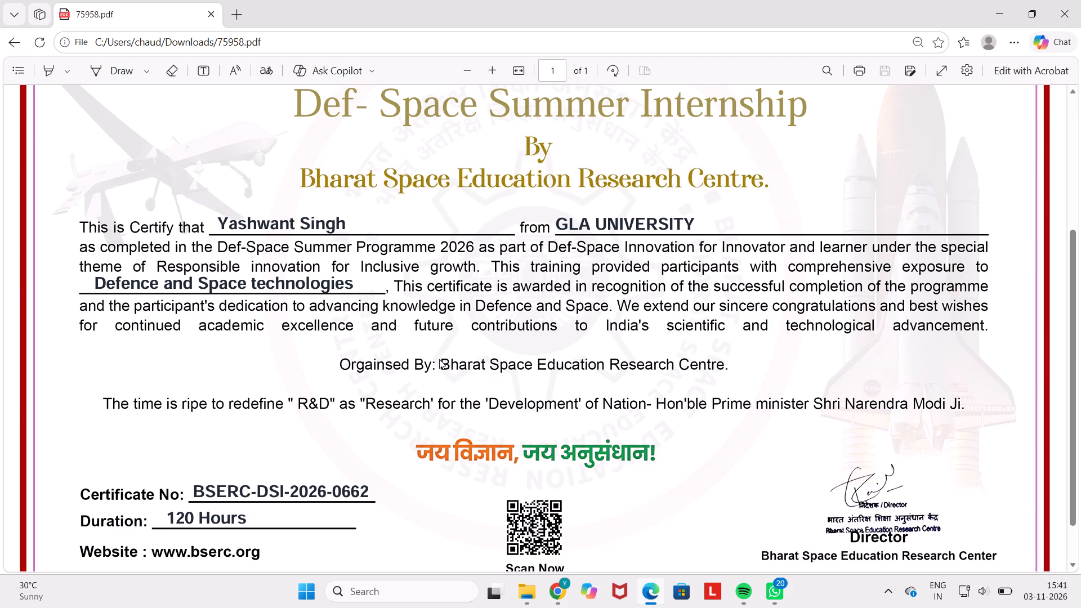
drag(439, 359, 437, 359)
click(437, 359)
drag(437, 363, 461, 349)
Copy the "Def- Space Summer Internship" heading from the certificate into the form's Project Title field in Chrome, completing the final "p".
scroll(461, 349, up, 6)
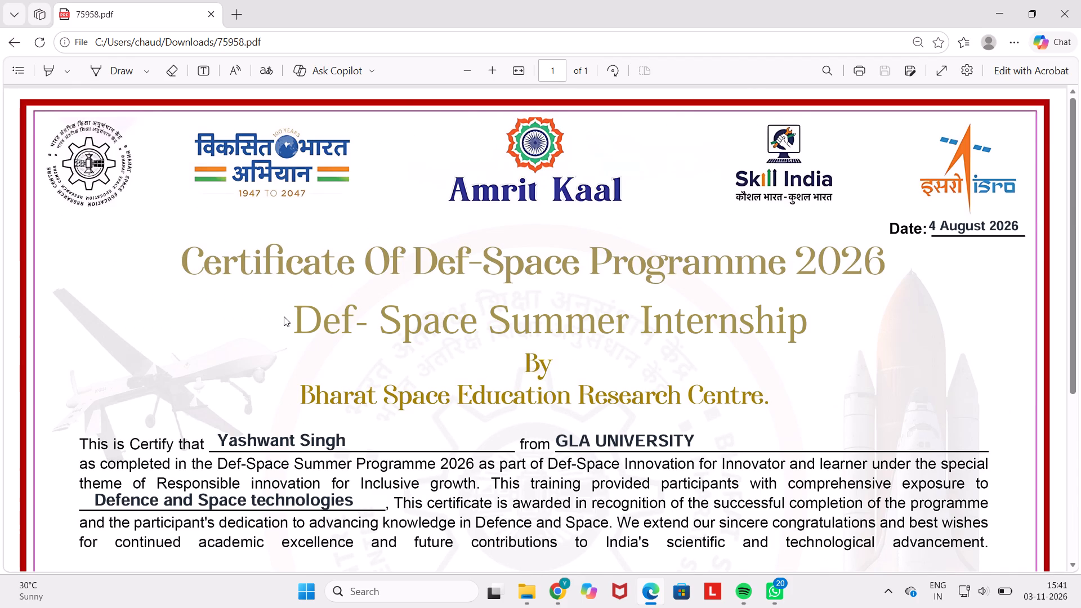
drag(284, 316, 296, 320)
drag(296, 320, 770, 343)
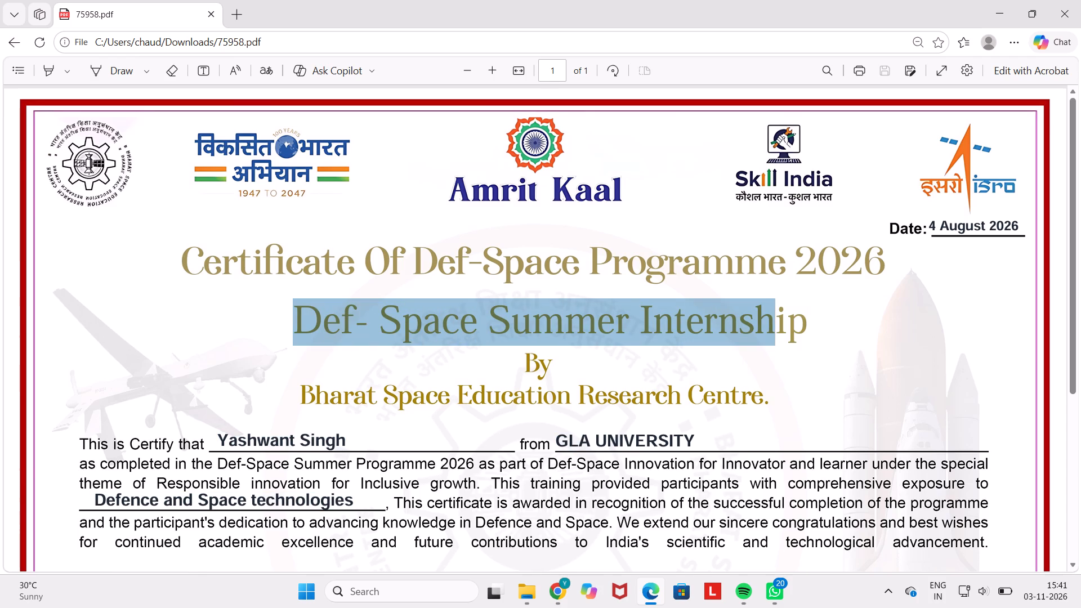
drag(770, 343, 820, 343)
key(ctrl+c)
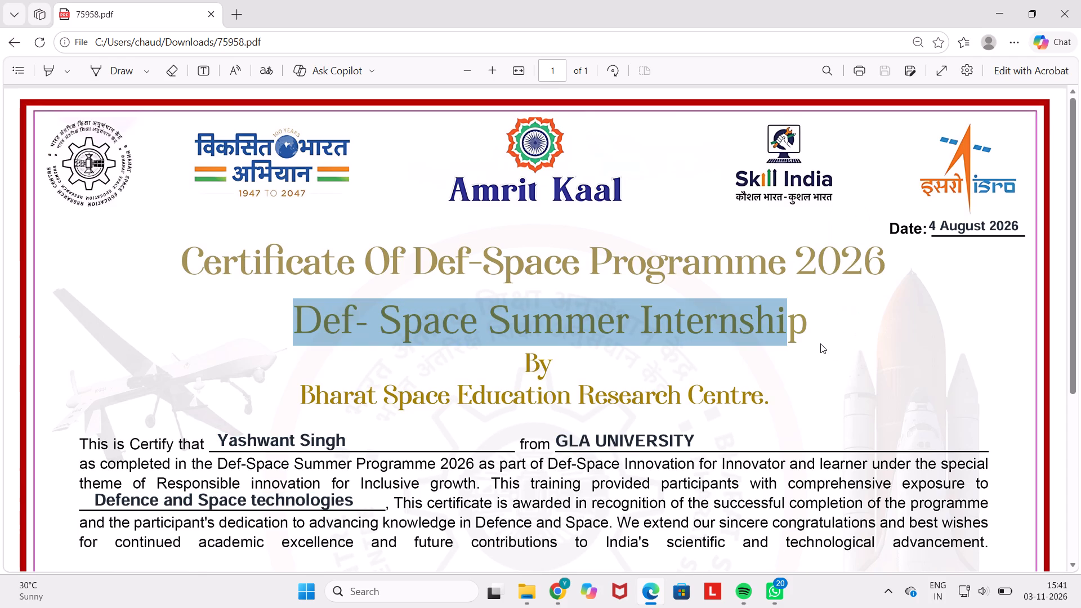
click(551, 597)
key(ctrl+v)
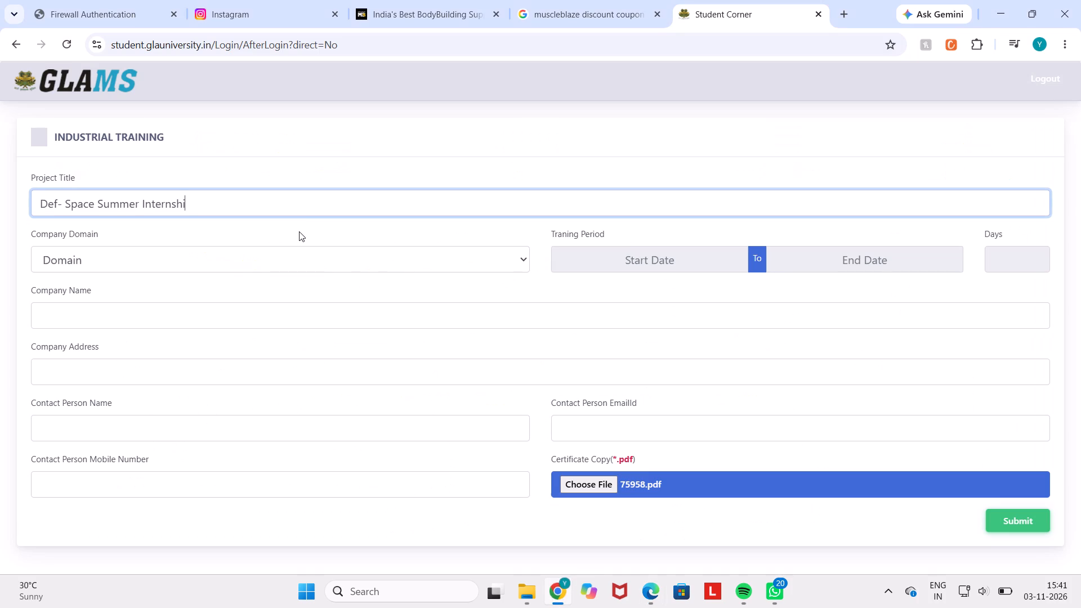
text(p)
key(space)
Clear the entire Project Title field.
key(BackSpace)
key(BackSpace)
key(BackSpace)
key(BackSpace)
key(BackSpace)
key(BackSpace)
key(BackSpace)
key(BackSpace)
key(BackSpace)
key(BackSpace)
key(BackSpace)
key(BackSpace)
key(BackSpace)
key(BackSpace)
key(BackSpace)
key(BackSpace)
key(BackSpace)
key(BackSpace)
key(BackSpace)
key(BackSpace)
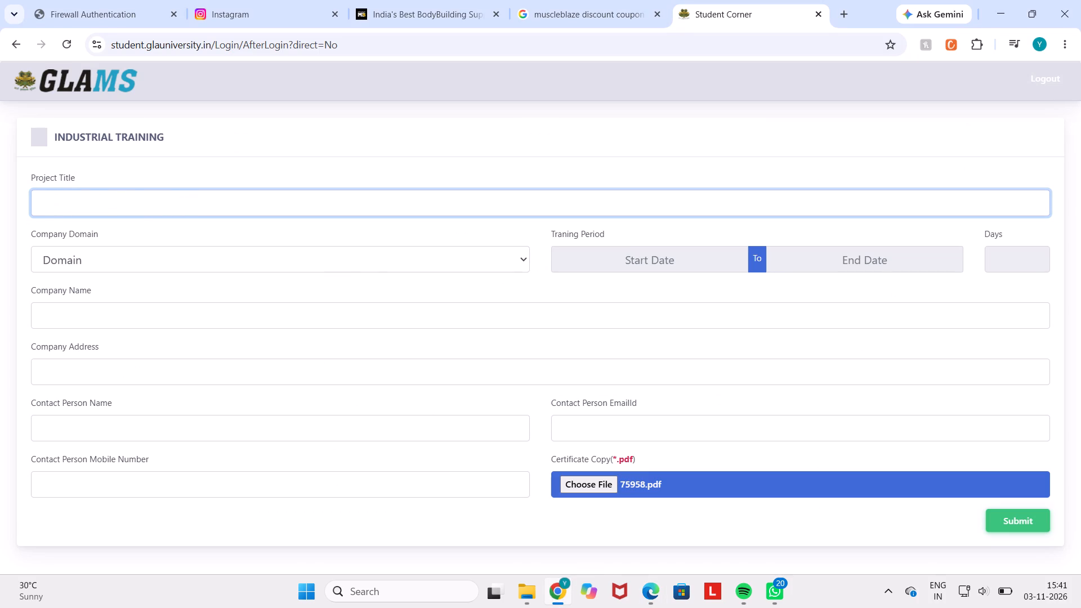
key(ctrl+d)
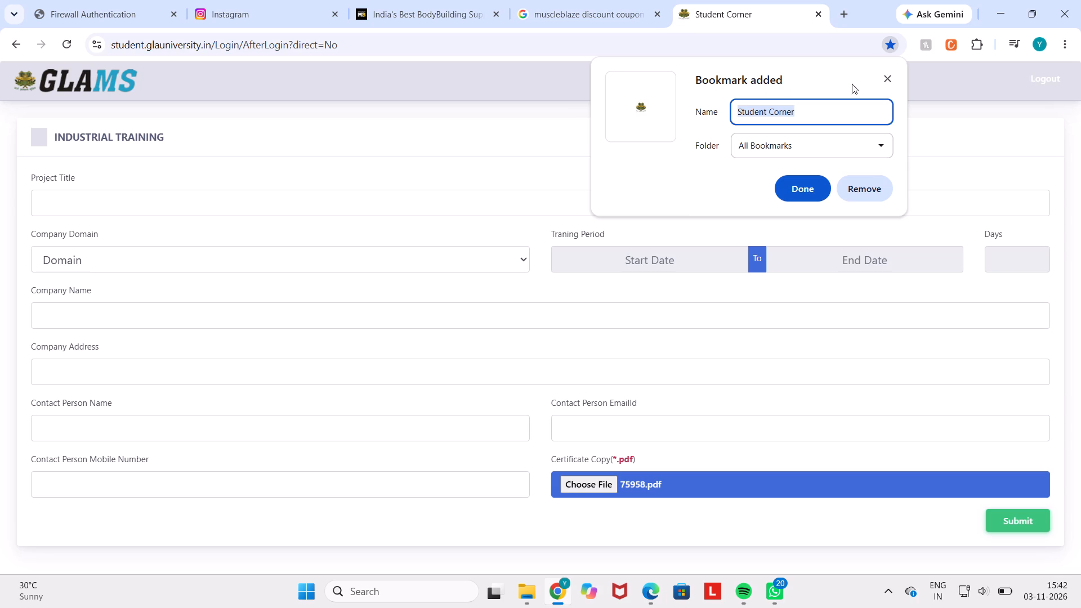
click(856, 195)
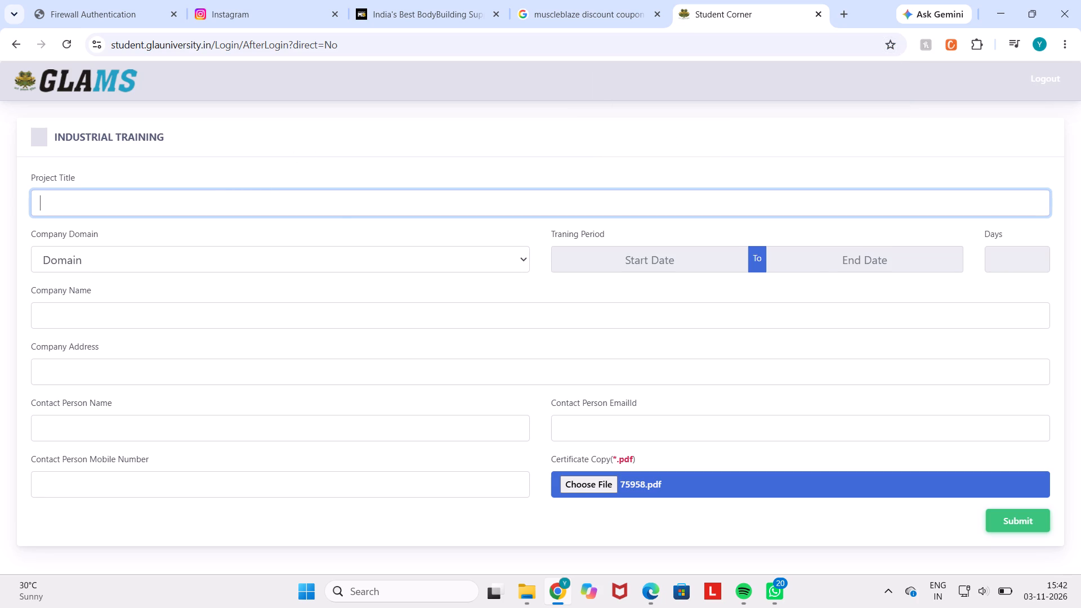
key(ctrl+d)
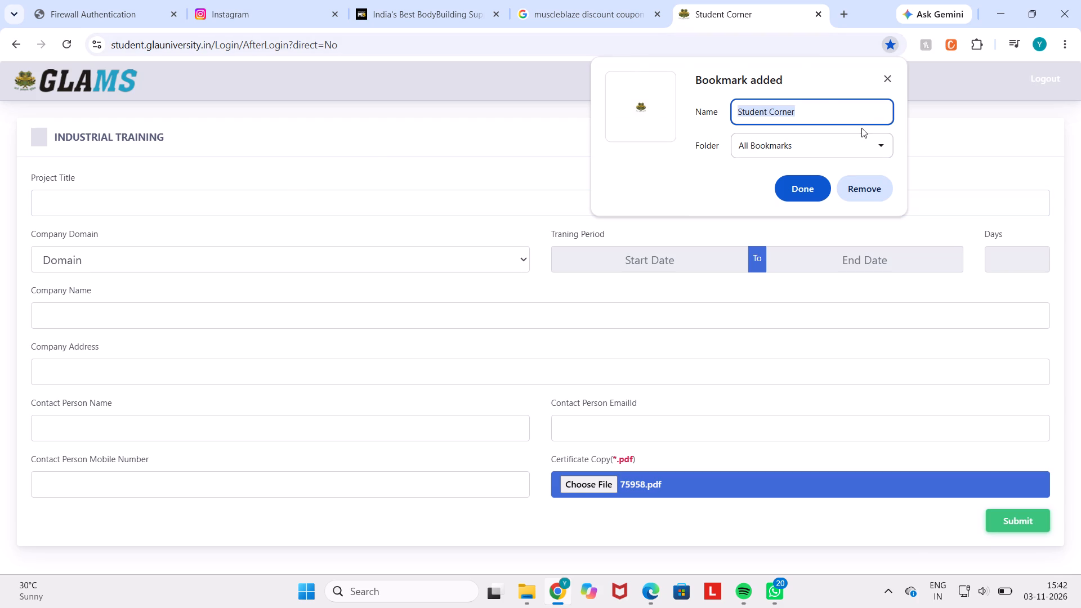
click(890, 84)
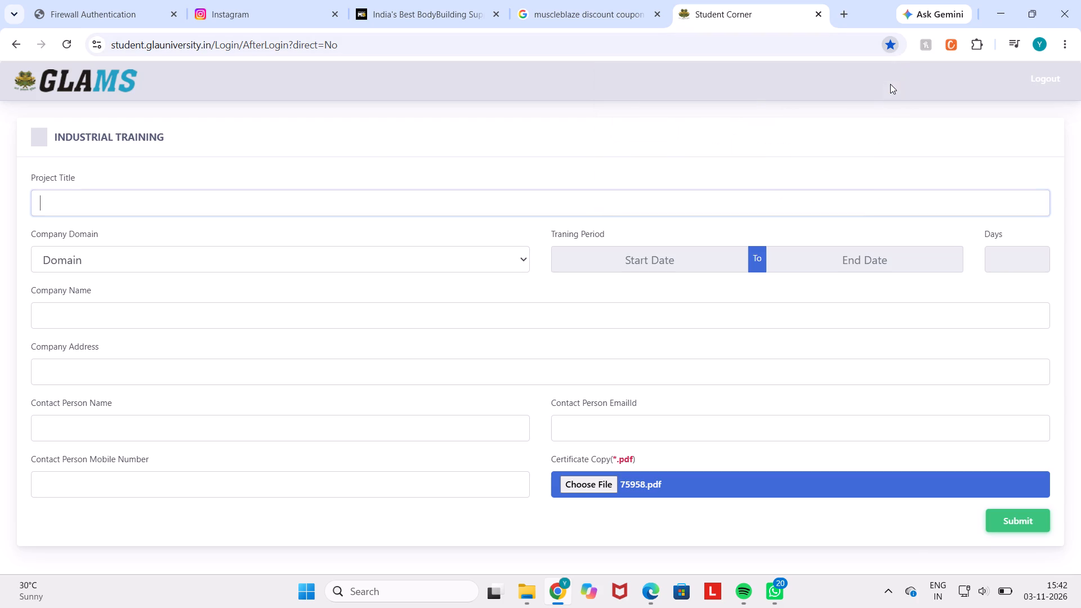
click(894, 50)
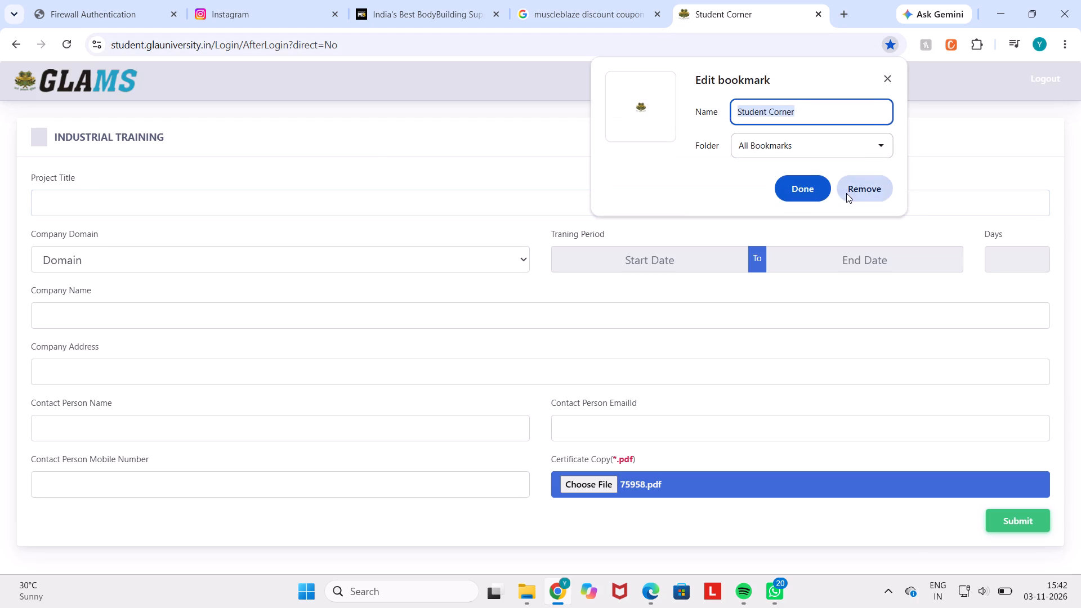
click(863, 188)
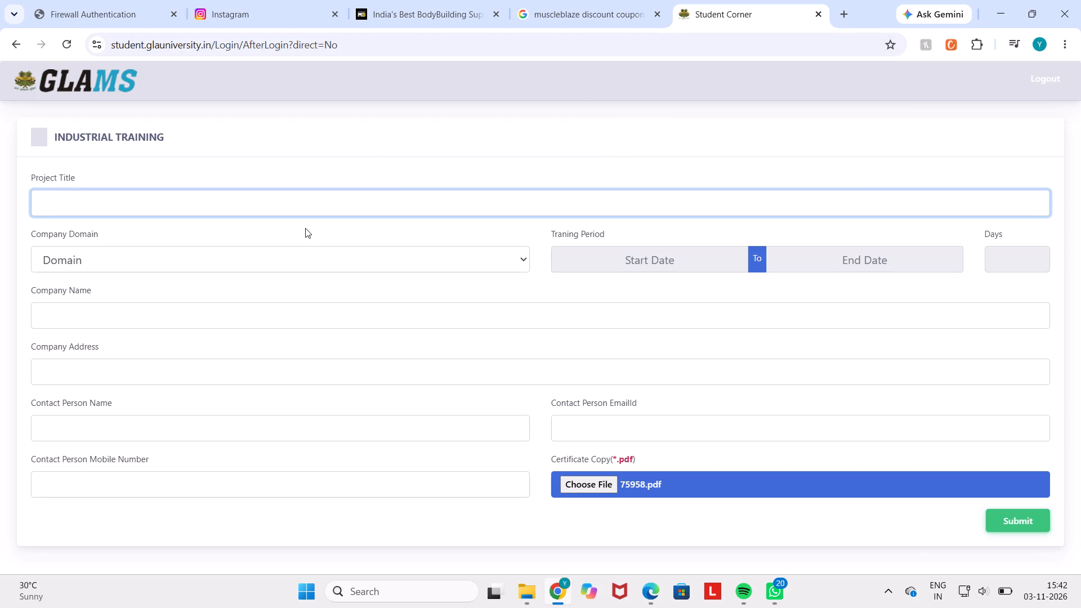
Enter "Def-Space" in the Project Title field.
key(d)
key(BackSpace)
key(shift+d)
text(ef)
key(space)
text(--)
key(BackSpace)
key(space)
text(Space)
key(space)
text(su)
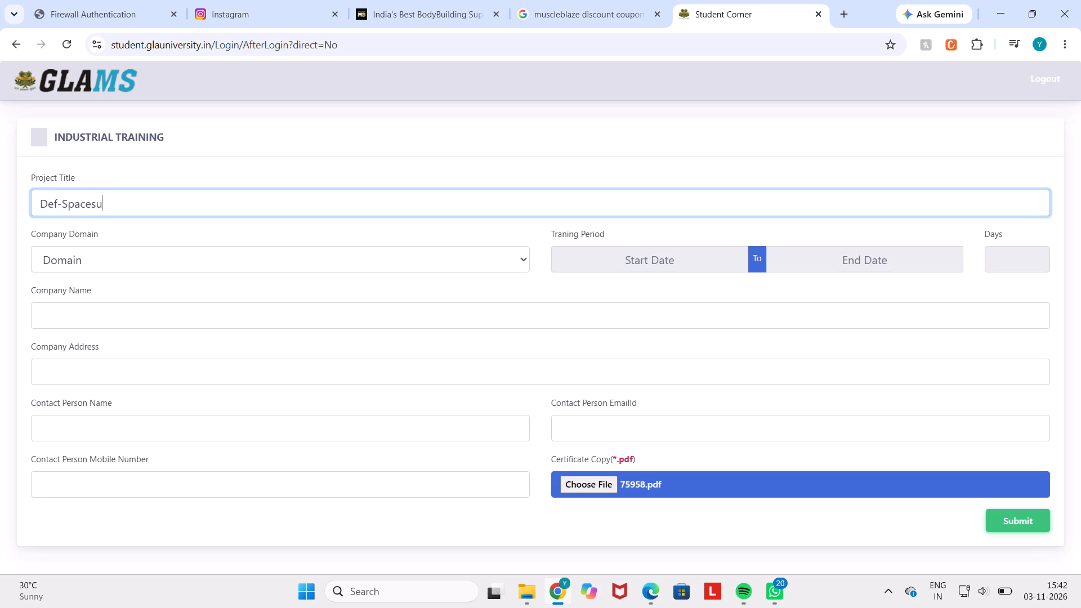
key(BackSpace)
key(BackSpace)
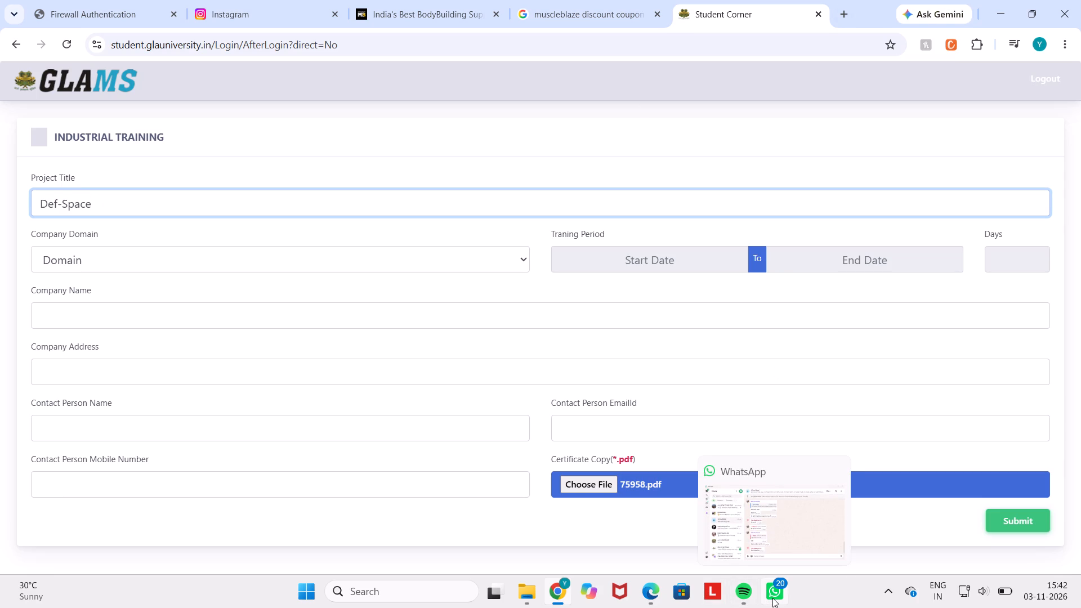
Switch back to the certificate 75958.pdf in Microsoft Edge to consult its heading.
click(528, 591)
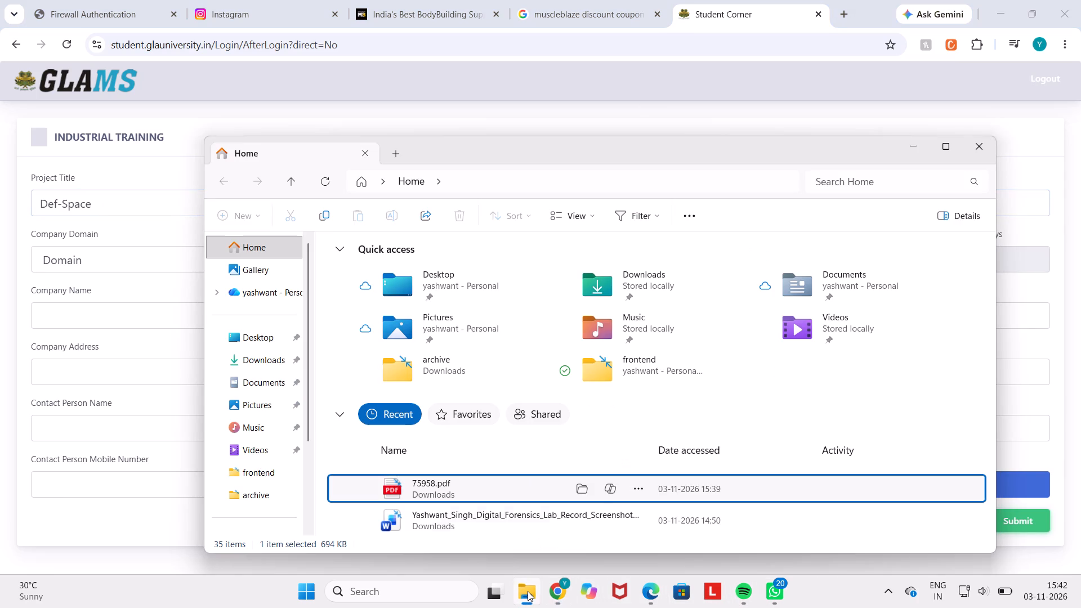
click(650, 588)
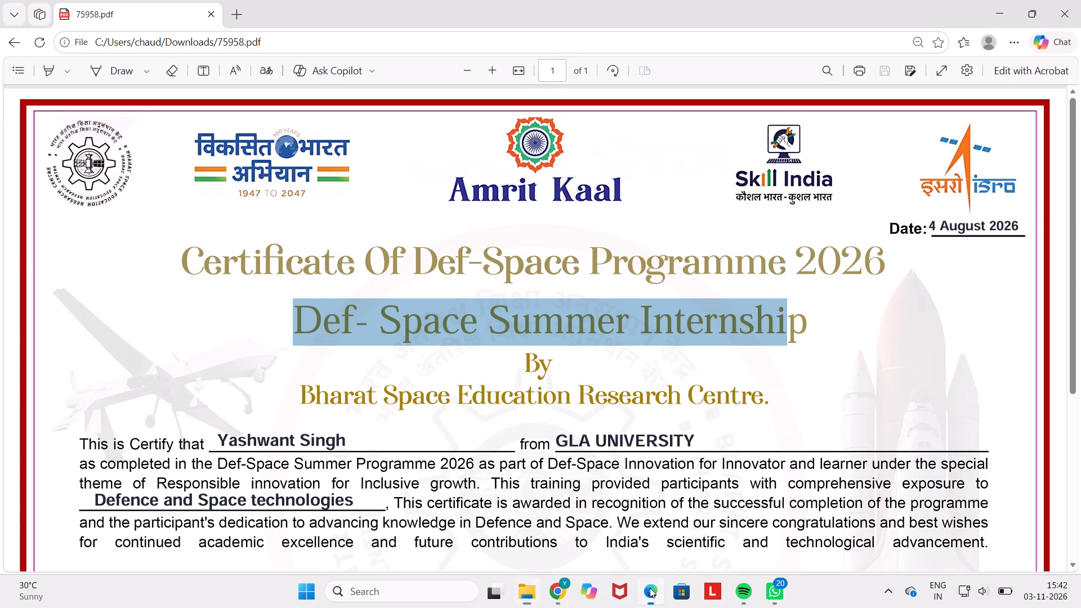
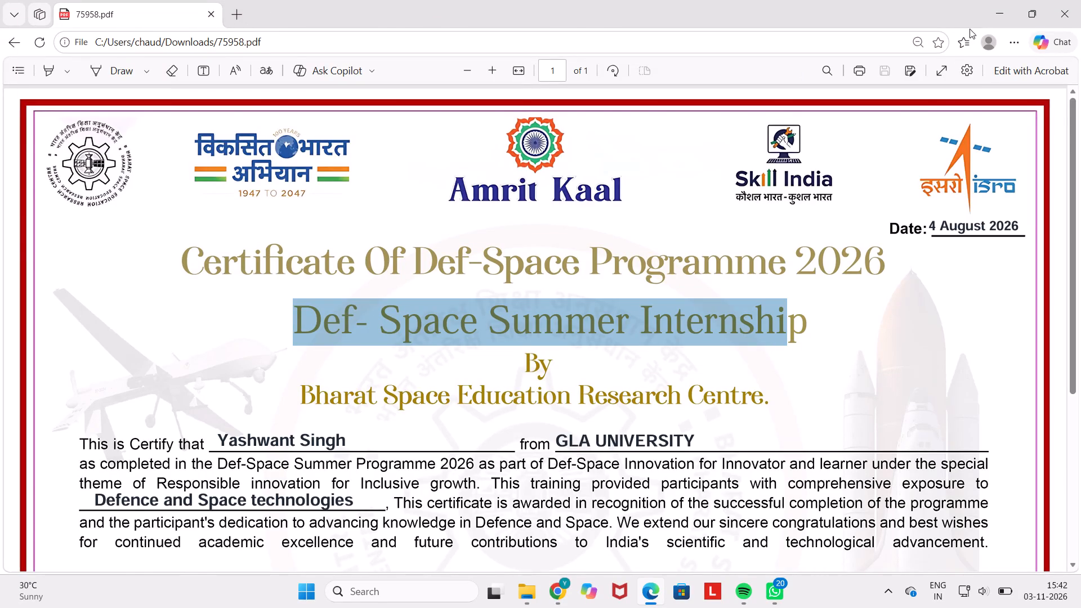
In a new Chrome tab, compose the text "Def- Space Summer Internship by Bharat Space Education Research Centre" in the address bar.
click(998, 8)
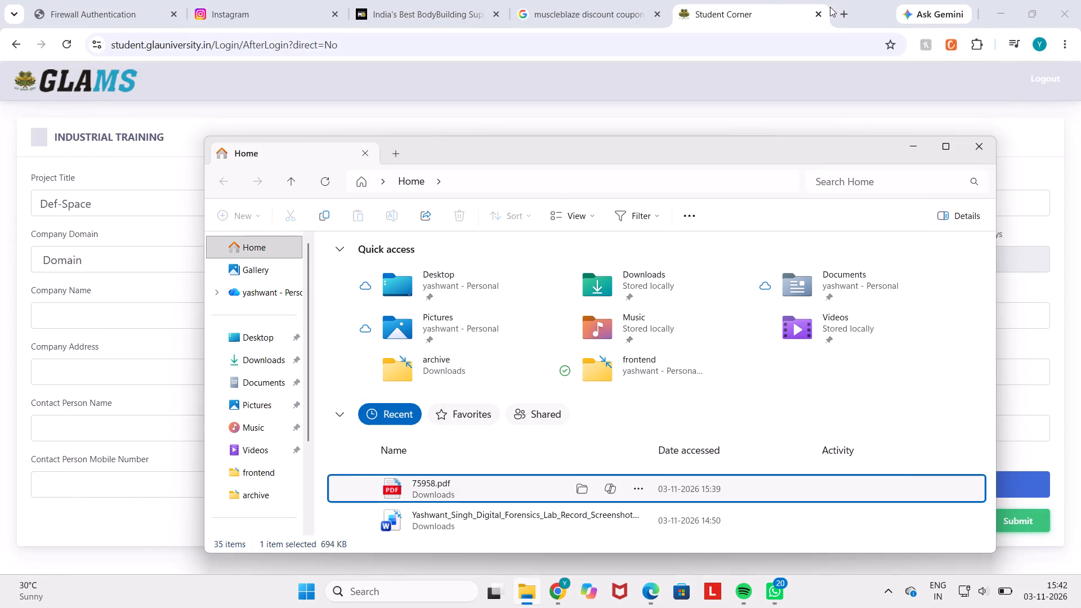
click(847, 23)
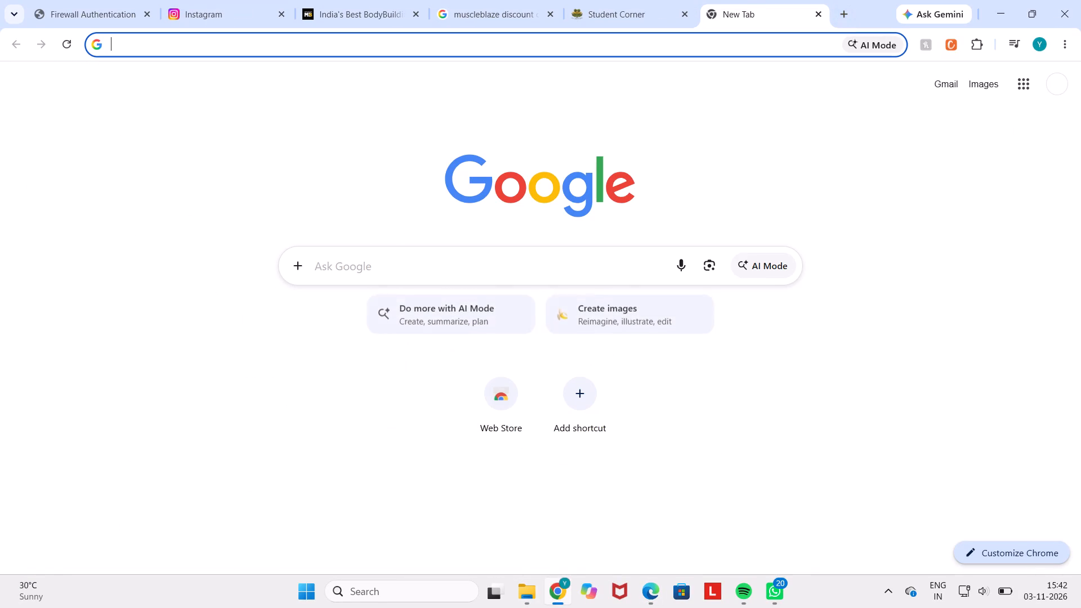
key(ctrl+v)
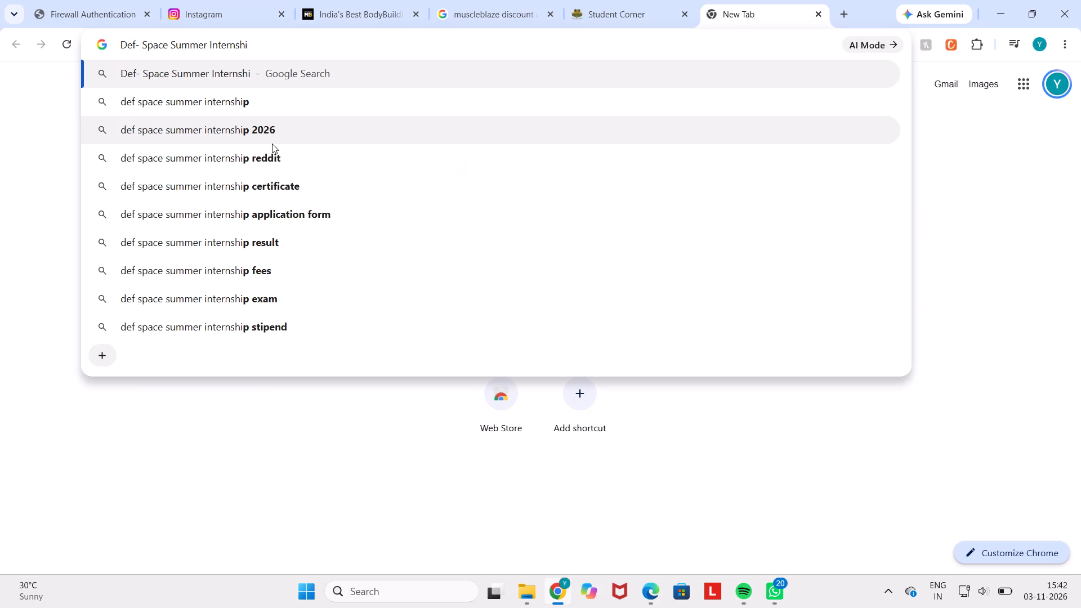
text(p by)
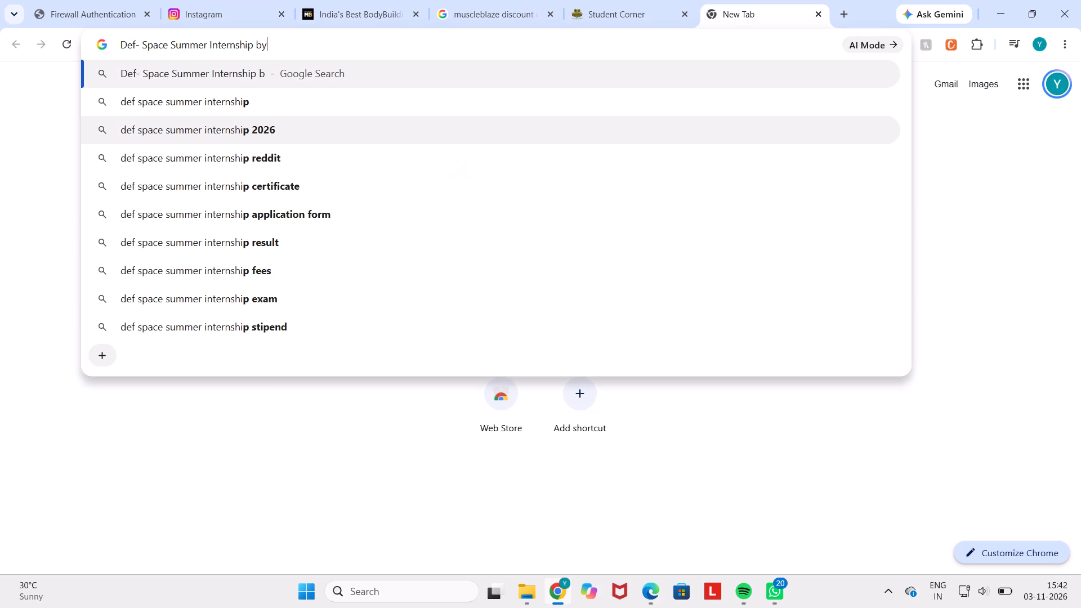
key(space)
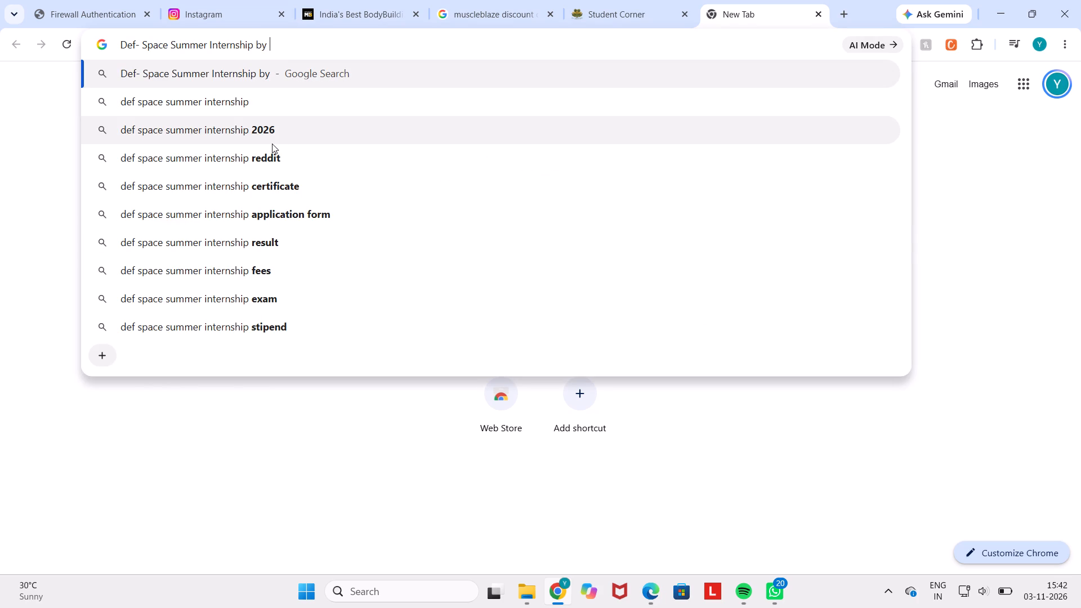
key(shift+b)
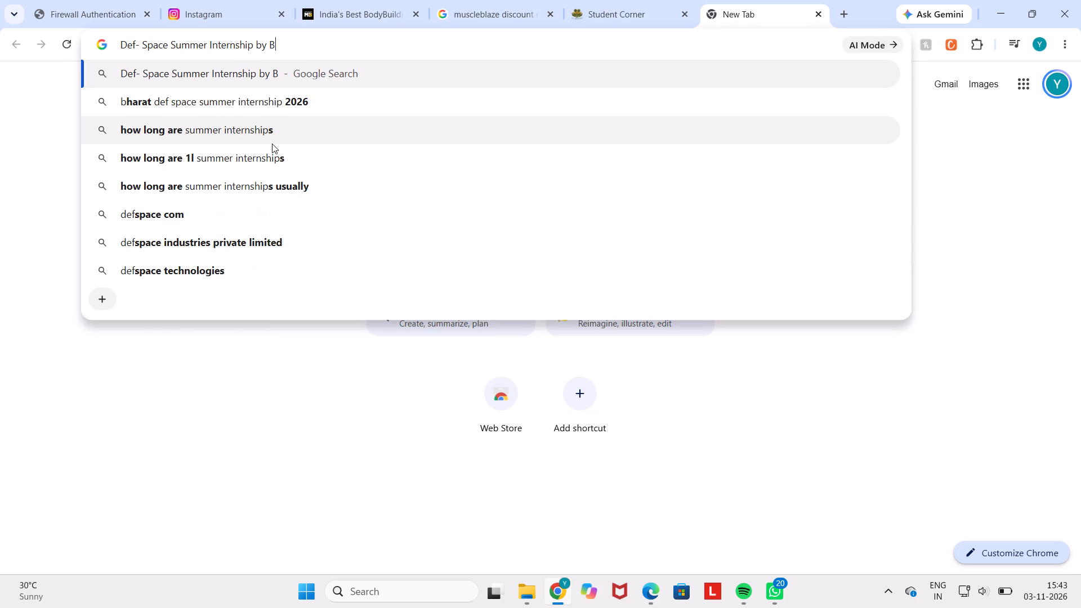
text(harat)
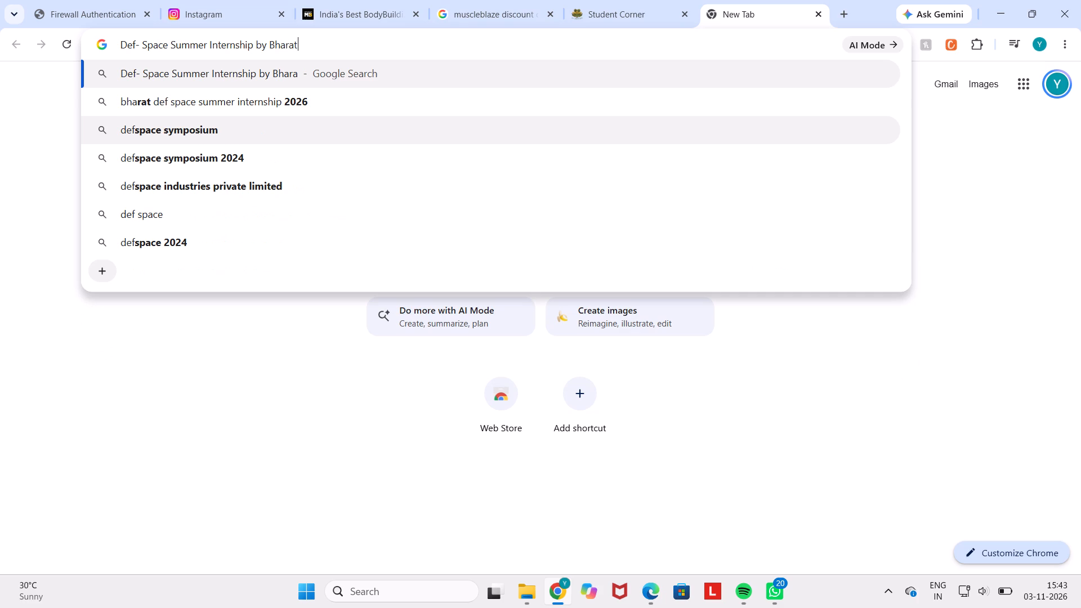
key(space)
text(Space)
key(space)
text(Education)
key(space)
text(Research)
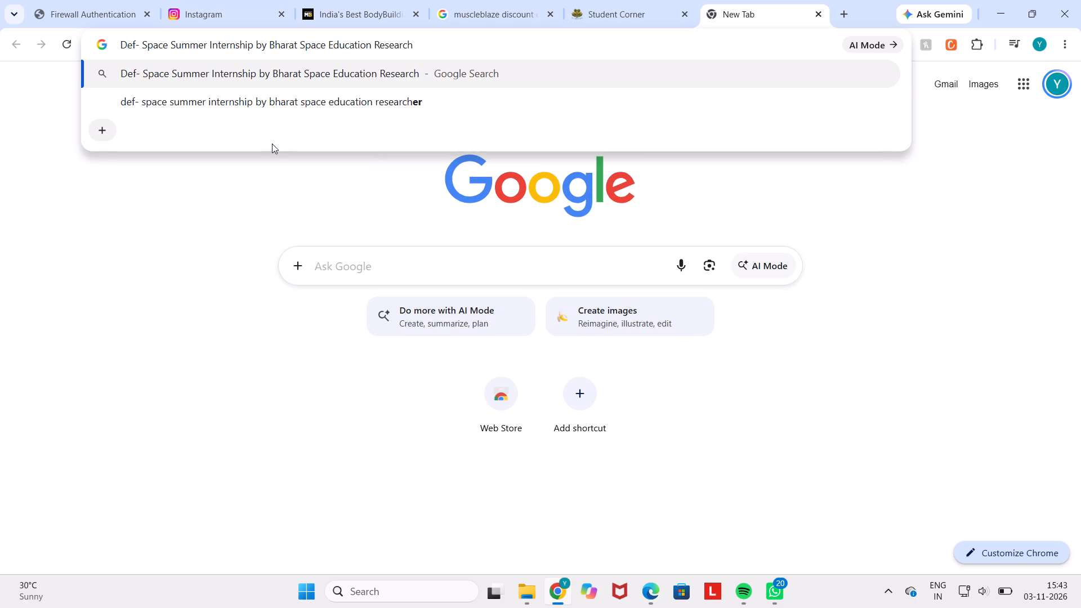
Complete the address-bar text with "Centre" and copy the full phrase "Def- Space Summer Internship by Bharat Space Education Research Centre".
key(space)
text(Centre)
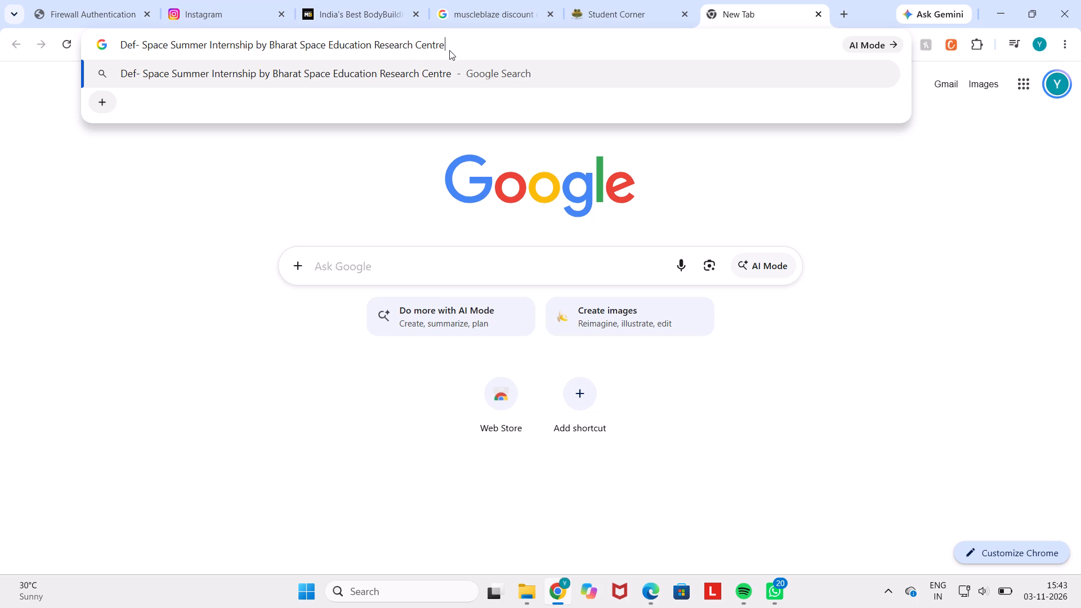
drag(449, 50, 444, 48)
drag(444, 48, 118, 56)
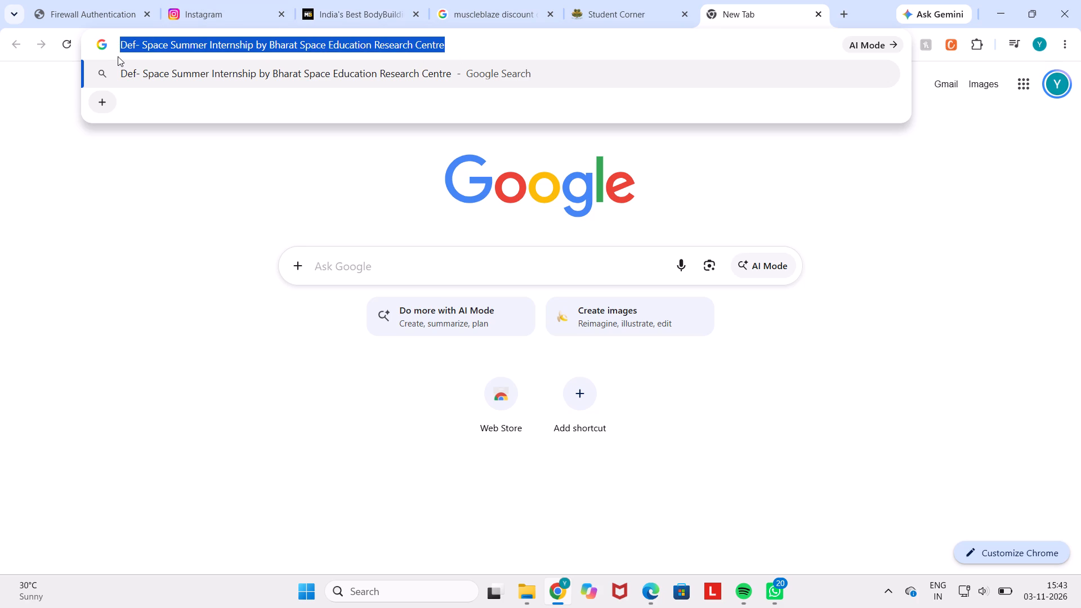
key(ctrl+c)
click(555, 600)
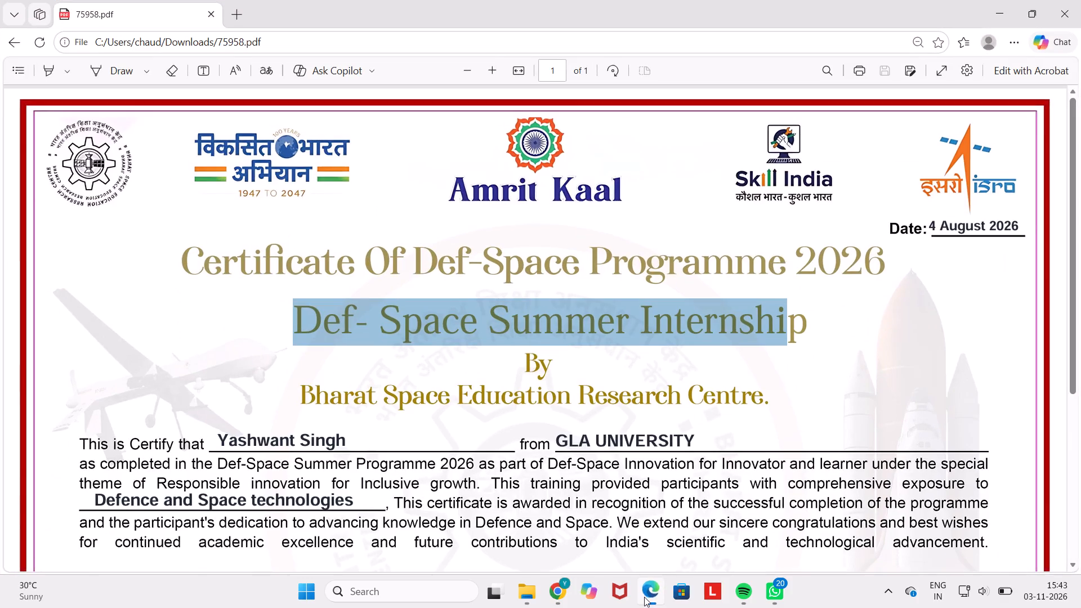
click(551, 596)
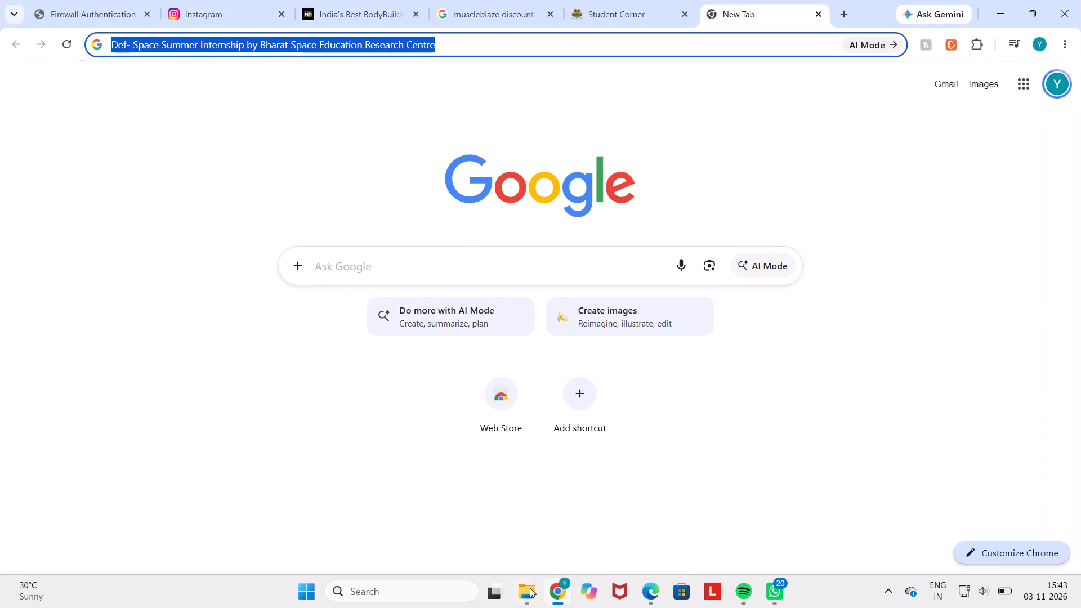
Replace the form's Project Title with the composed text "Def- Space Summer Internship by Bharat Space Education Research Centre".
click(605, 13)
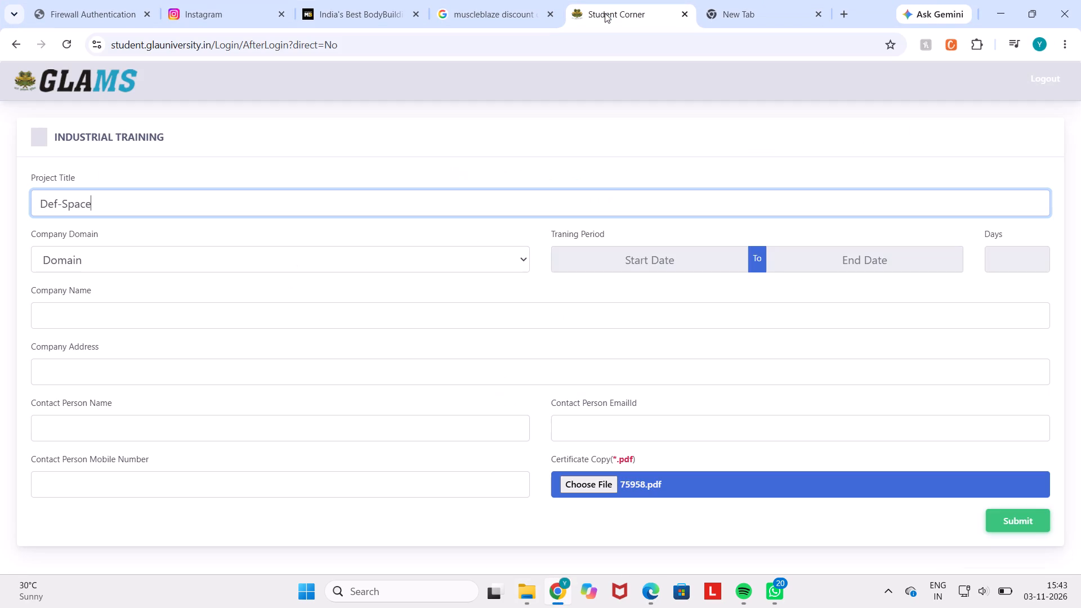
key(BackSpace)
key(BackSpace)
key(BackSpace)
key(BackSpace)
key(BackSpace)
key(BackSpace)
key(BackSpace)
key(BackSpace)
key(BackSpace)
key(BackSpace)
key(BackSpace)
key(BackSpace)
key(BackSpace)
key(BackSpace)
key(ctrl+v)
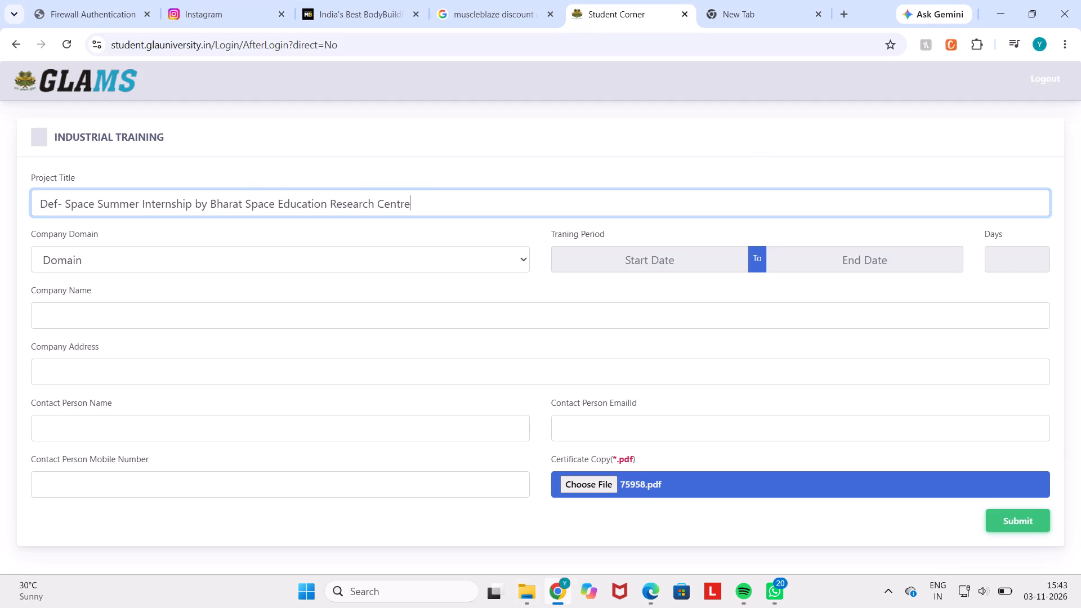
Choose Network Security as the Company Domain.
click(221, 264)
scroll(209, 345, down, 8)
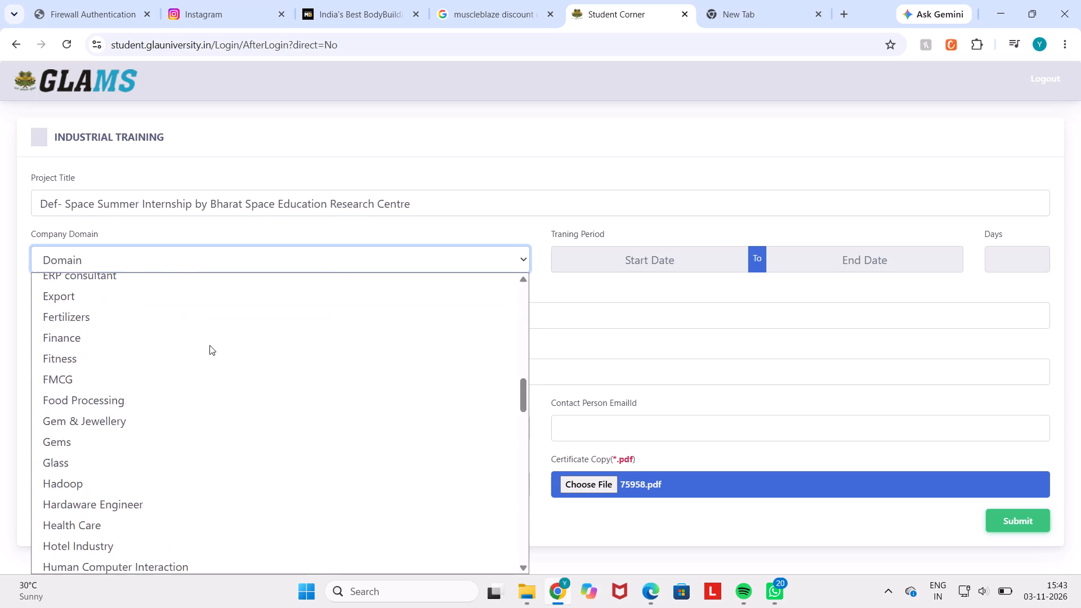
scroll(209, 345, down, 3)
scroll(209, 345, up, 5)
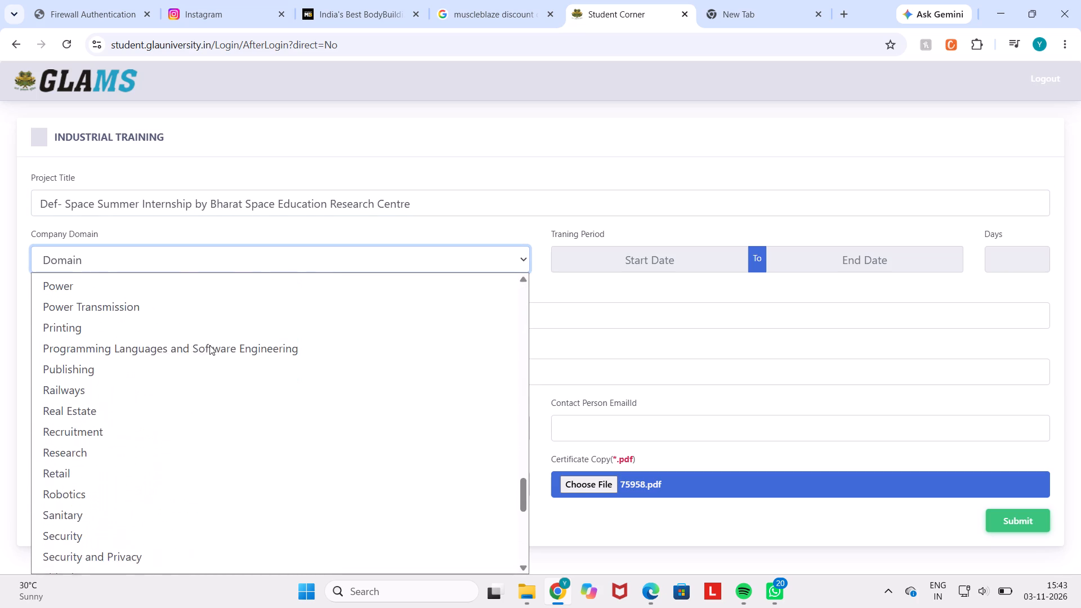
scroll(209, 345, up, 1)
scroll(209, 345, down, 1)
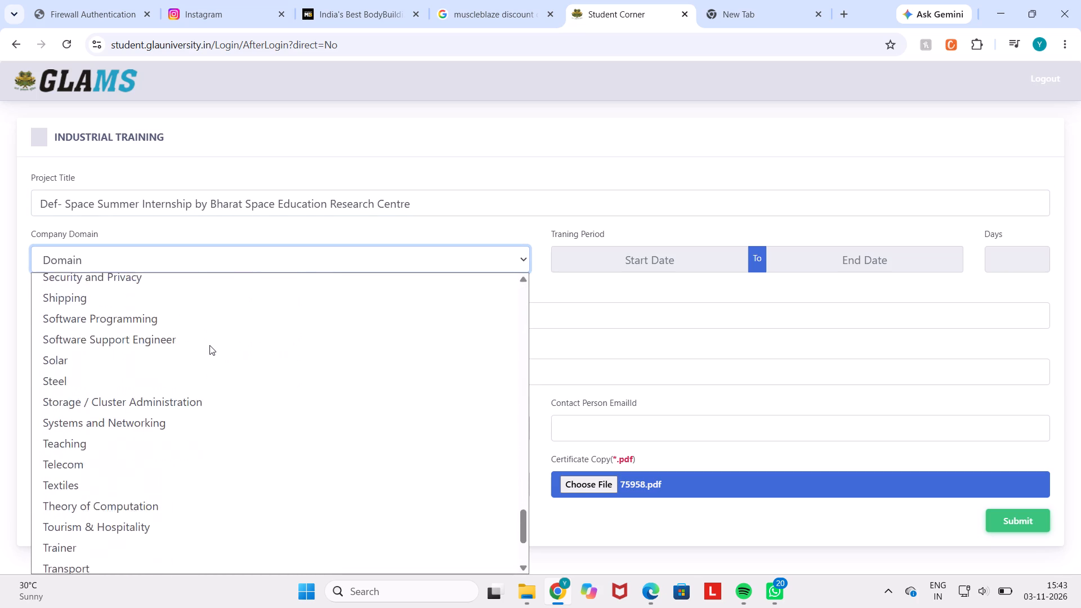
scroll(209, 345, down, 2)
scroll(209, 345, up, 2)
scroll(209, 345, down, 1)
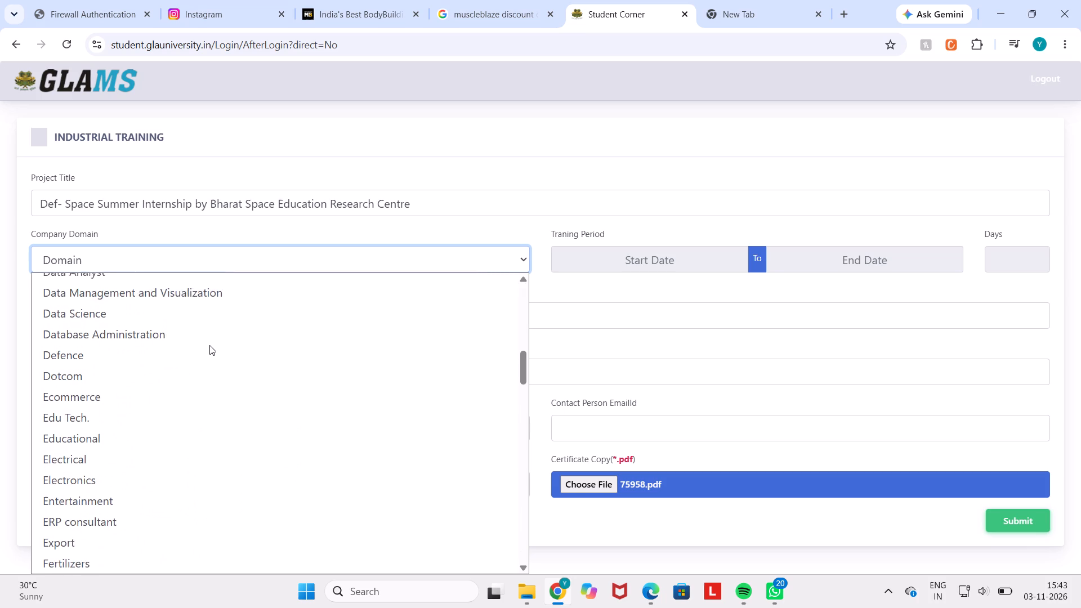
scroll(209, 345, down, 4)
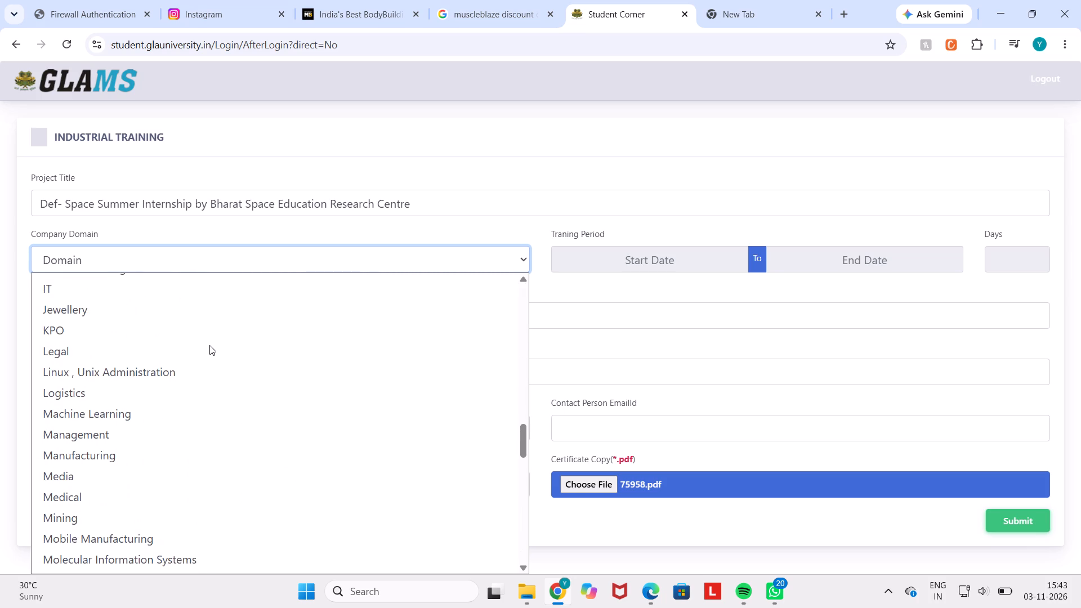
scroll(209, 345, down, 1)
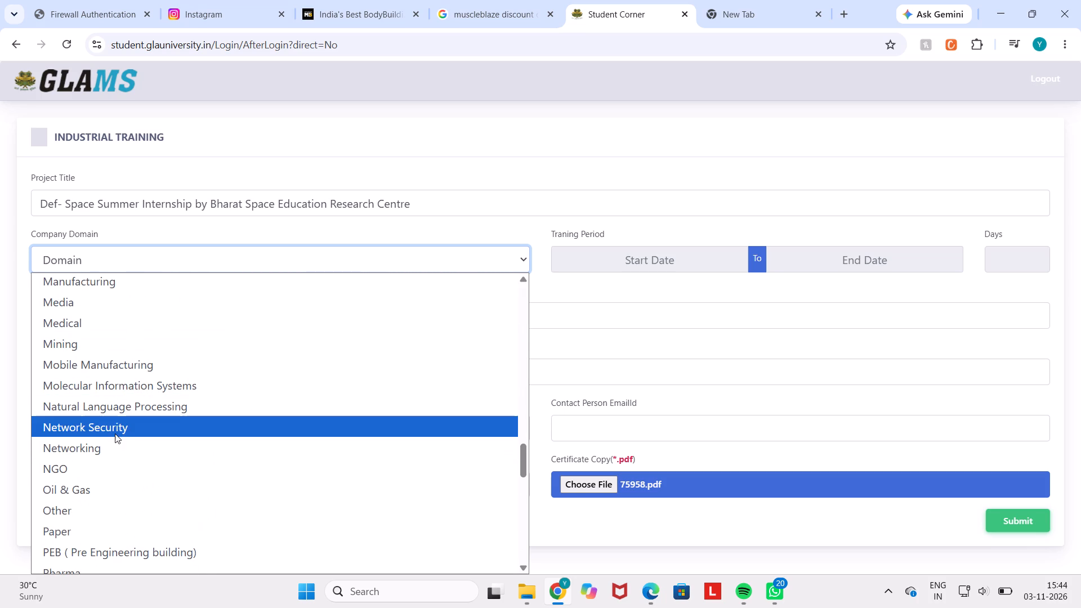
click(115, 433)
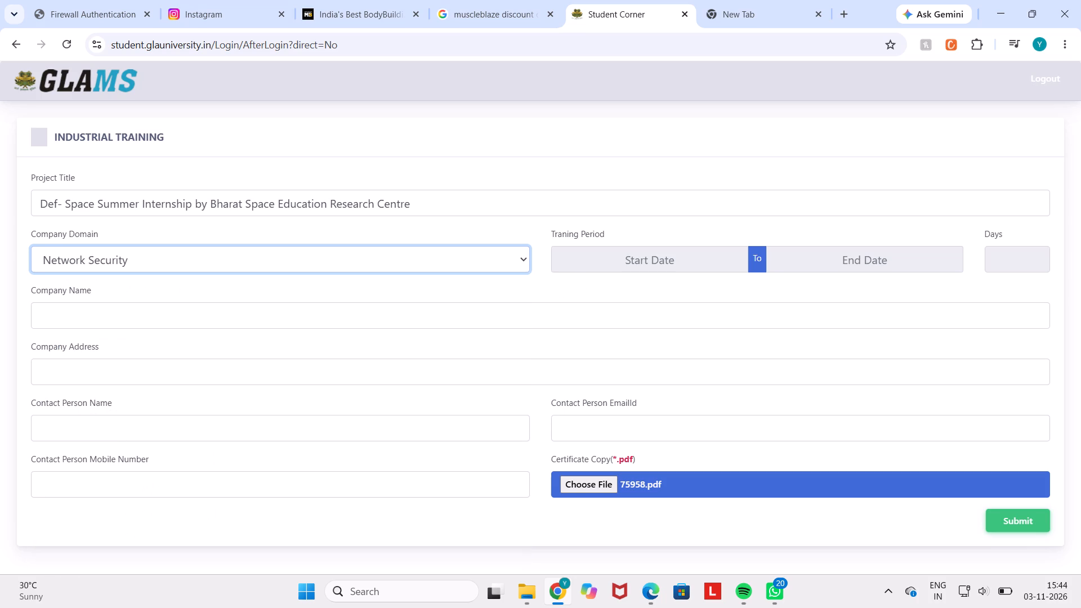
Find the Satellite Cybersecurity internship report among the recent files in File Explorer and open it in Word to consult the training details.
click(583, 266)
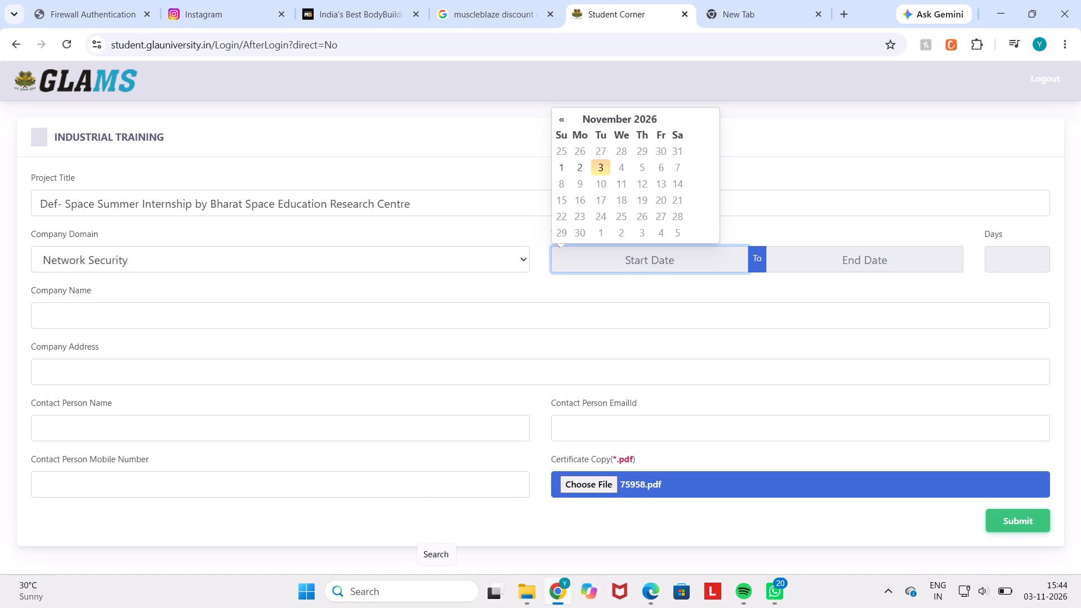
click(538, 603)
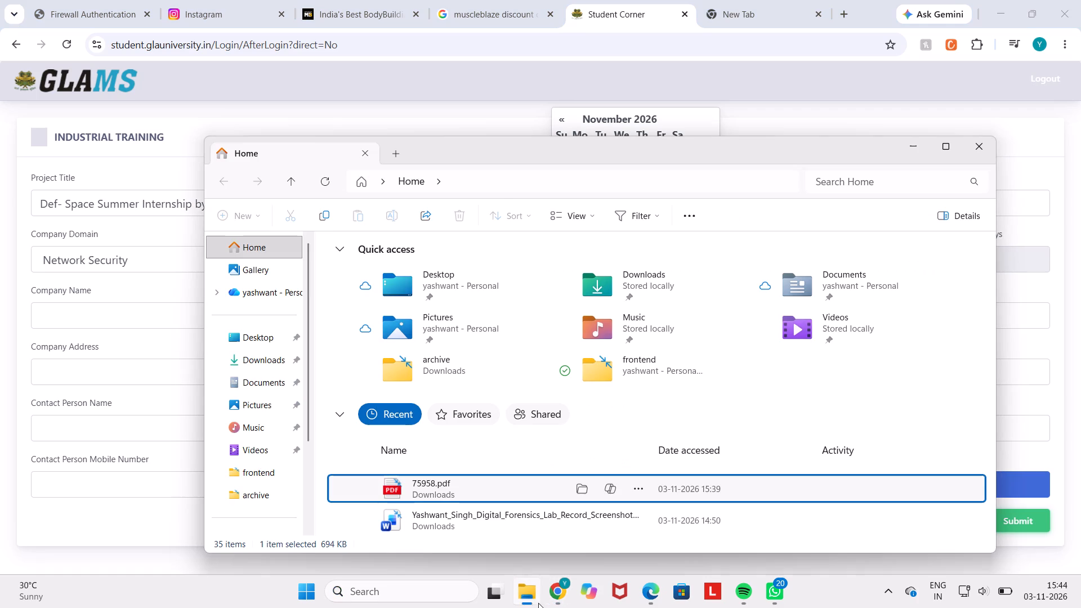
scroll(471, 512, down, 3)
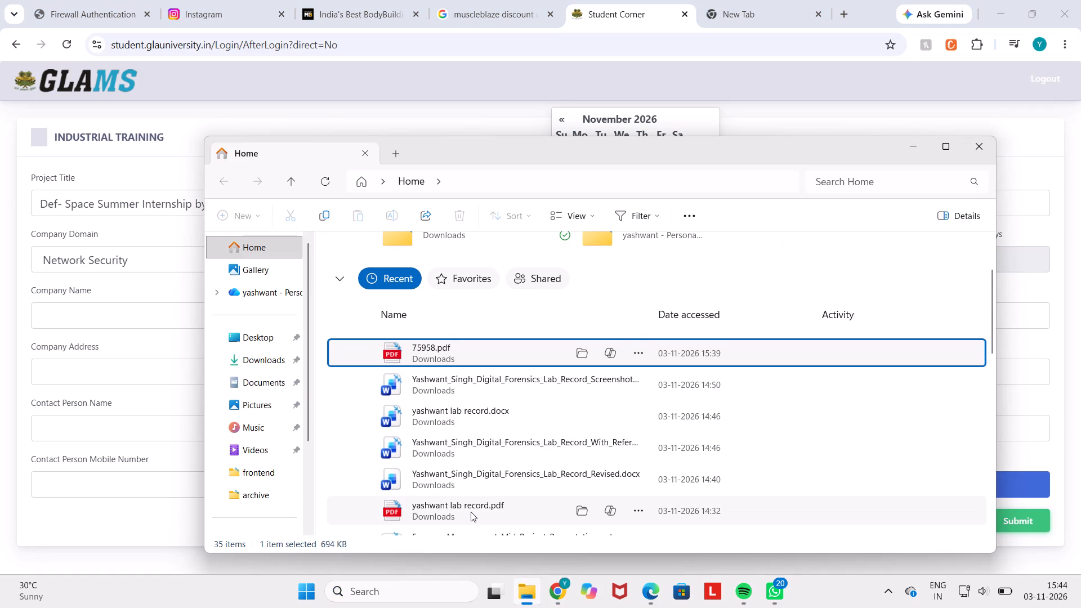
scroll(471, 512, down, 6)
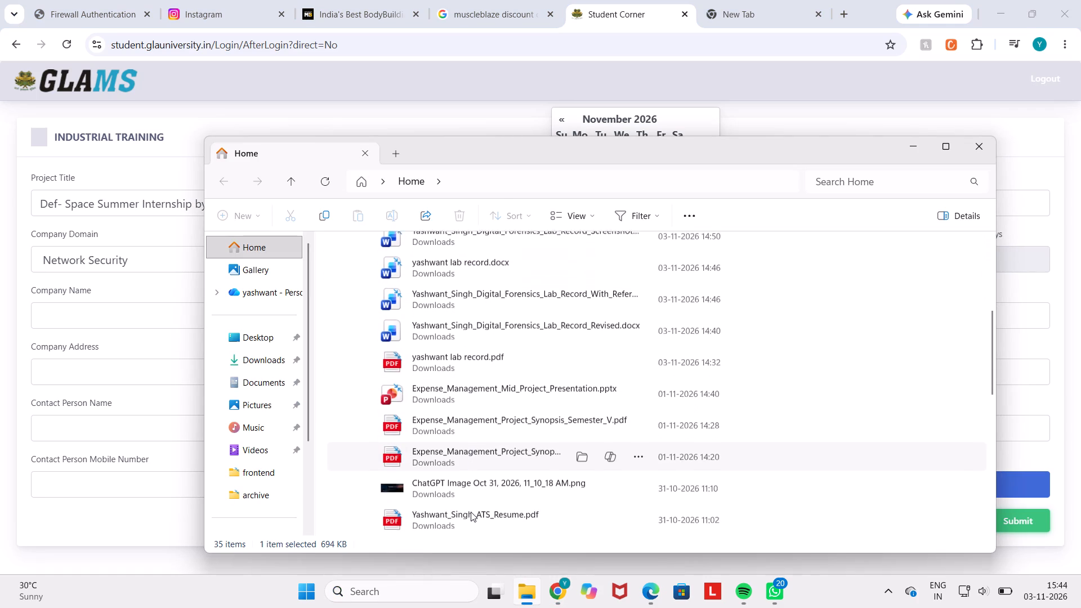
scroll(471, 512, down, 3)
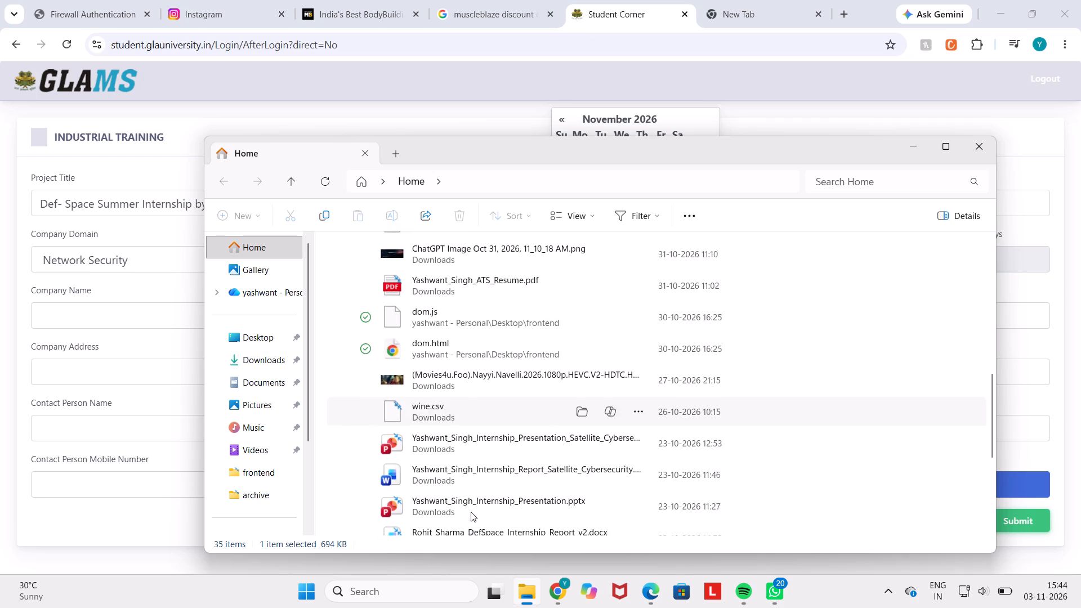
scroll(471, 512, down, 2)
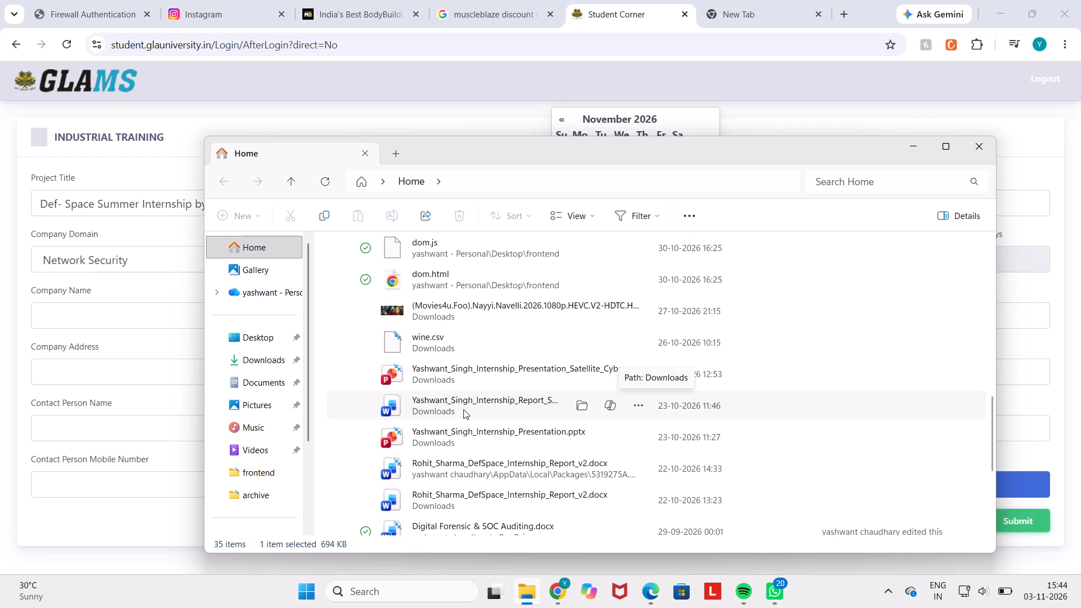
double_click(463, 409)
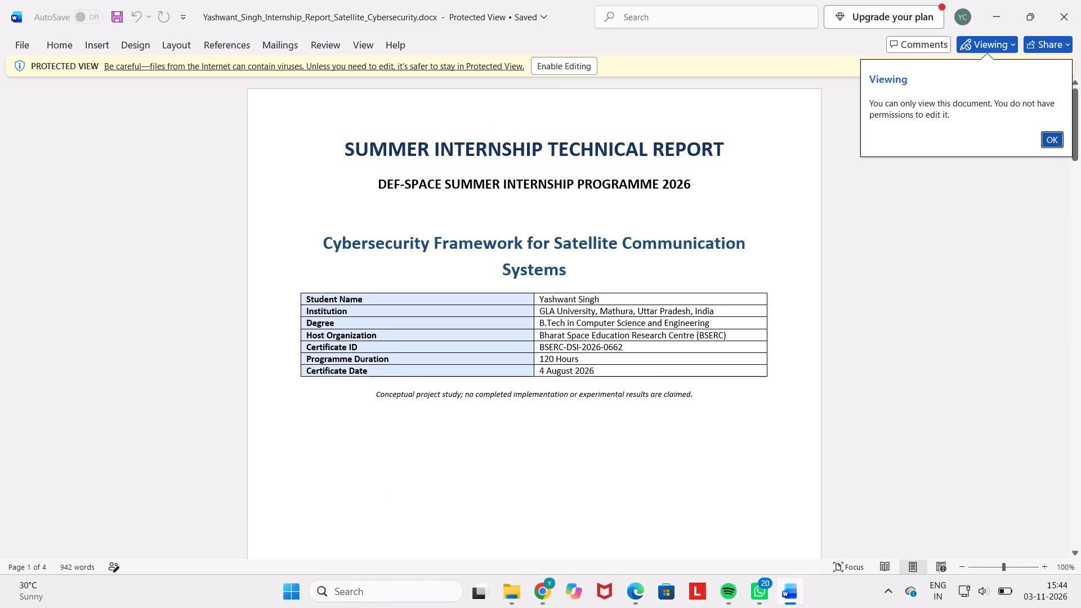
Return to the form in Chrome and set the training period's start date to 19 June 2026.
click(535, 598)
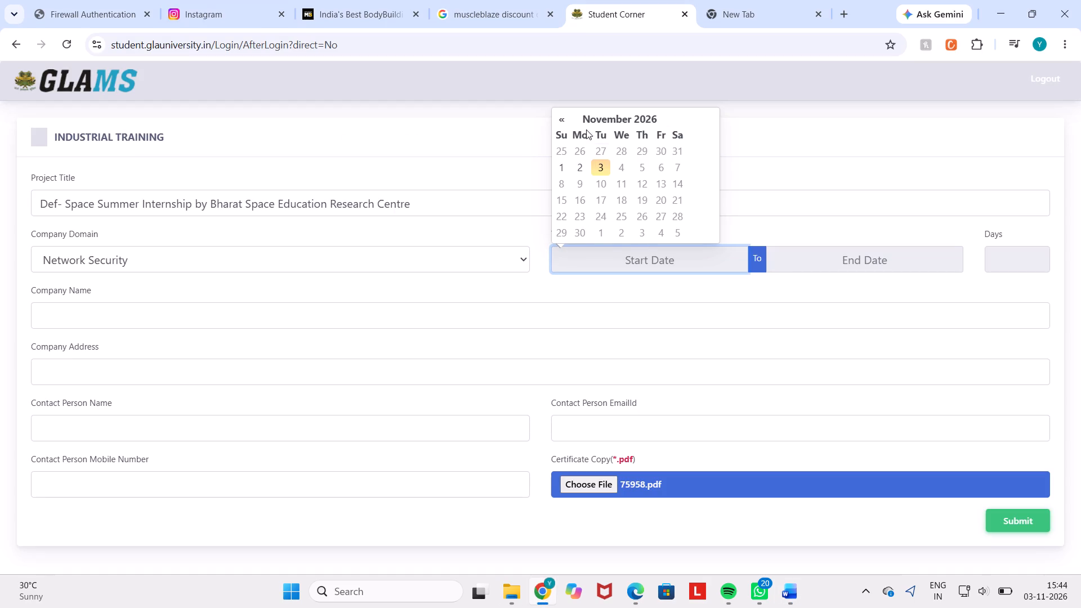
click(561, 120)
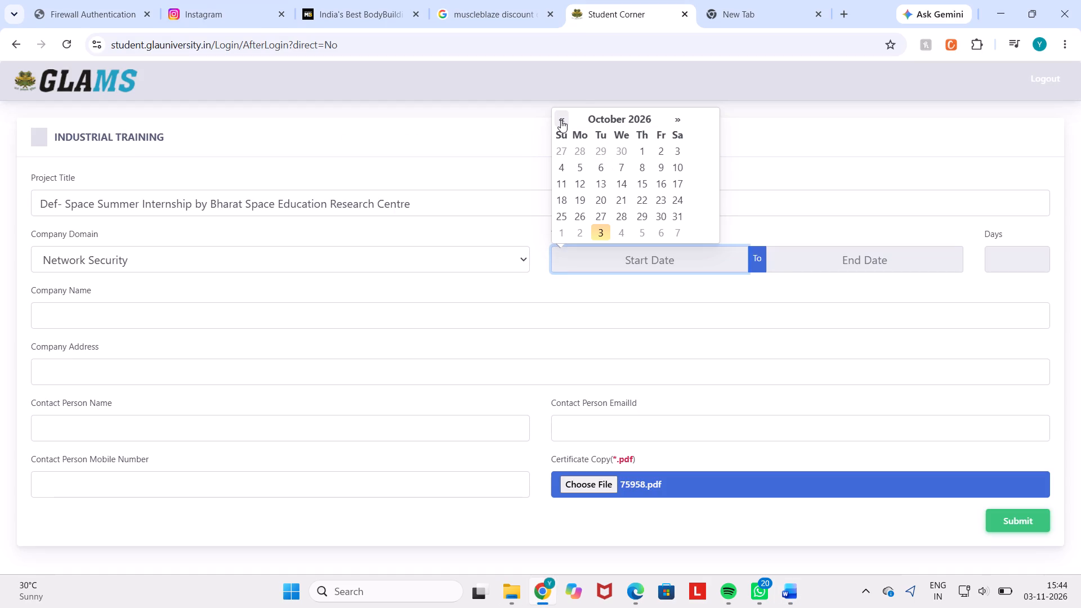
click(561, 120)
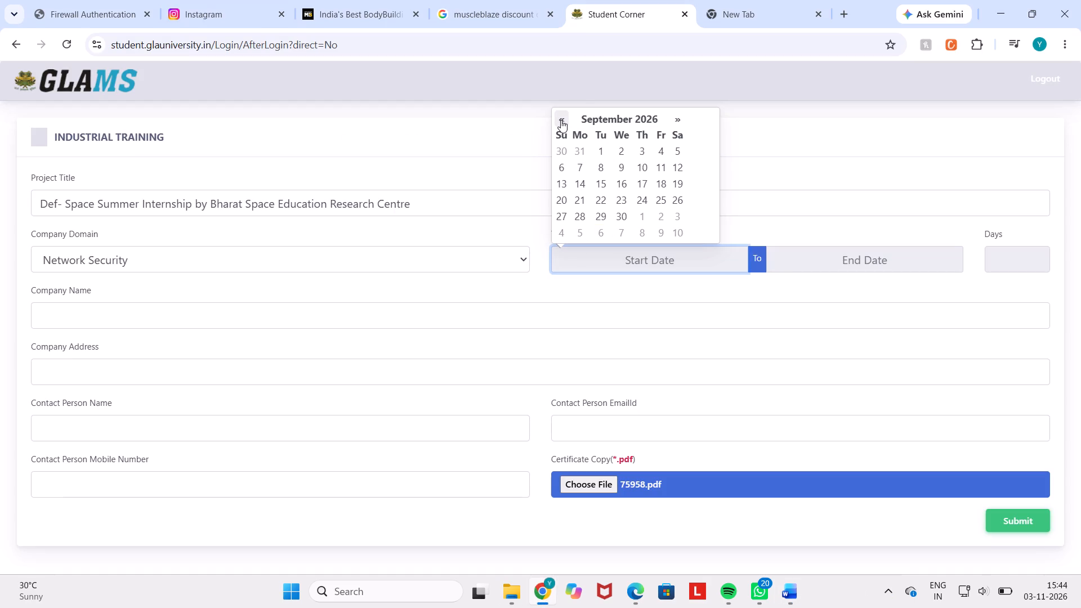
click(561, 120)
click(561, 120)
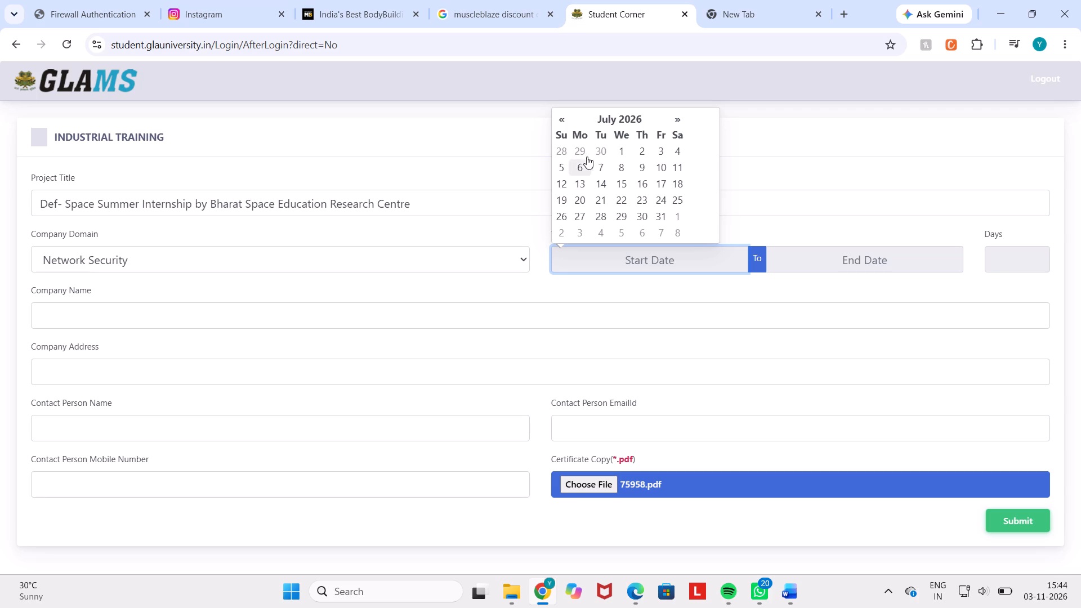
click(564, 119)
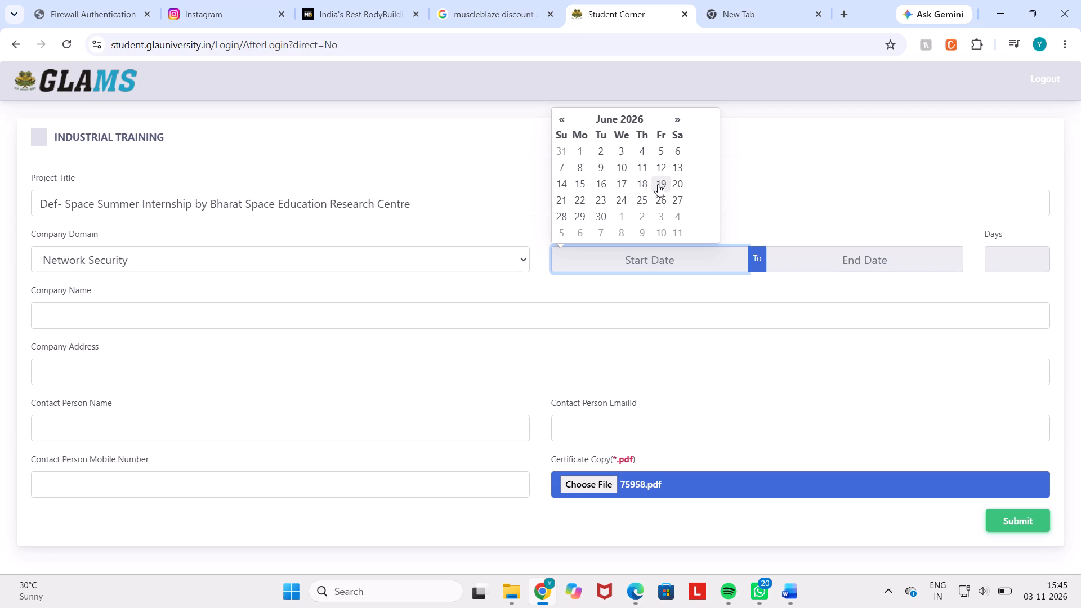
click(658, 184)
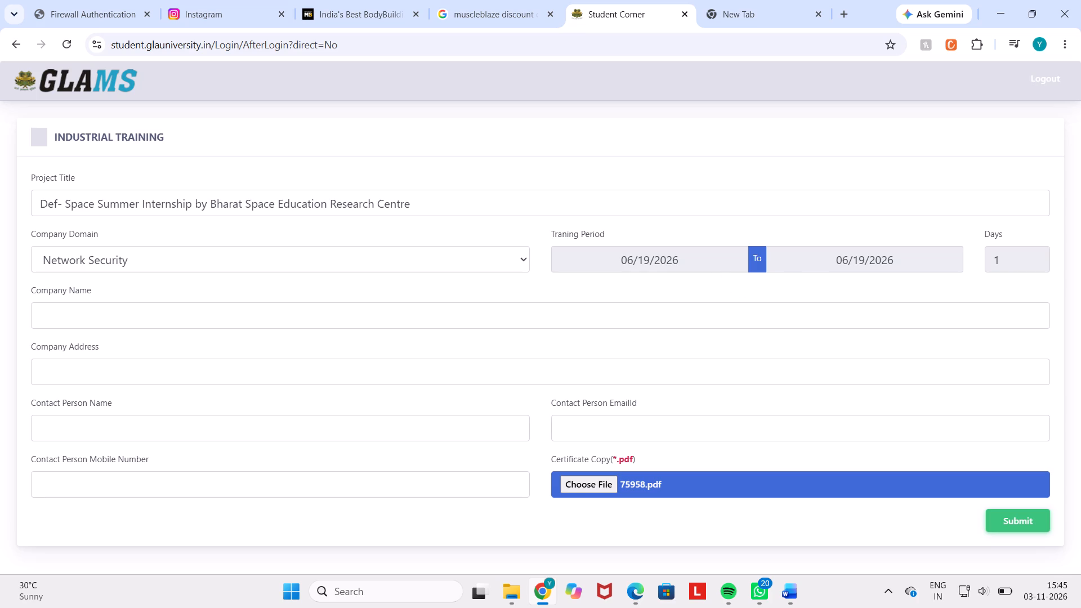
Pick 4 August 2026 as the training period's end date.
click(848, 260)
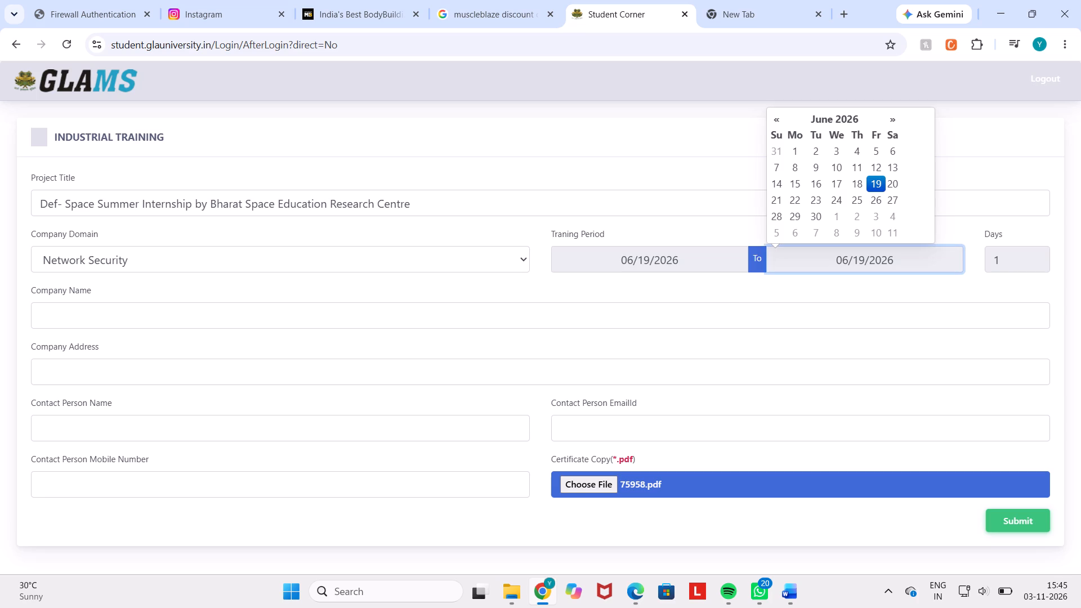
click(893, 119)
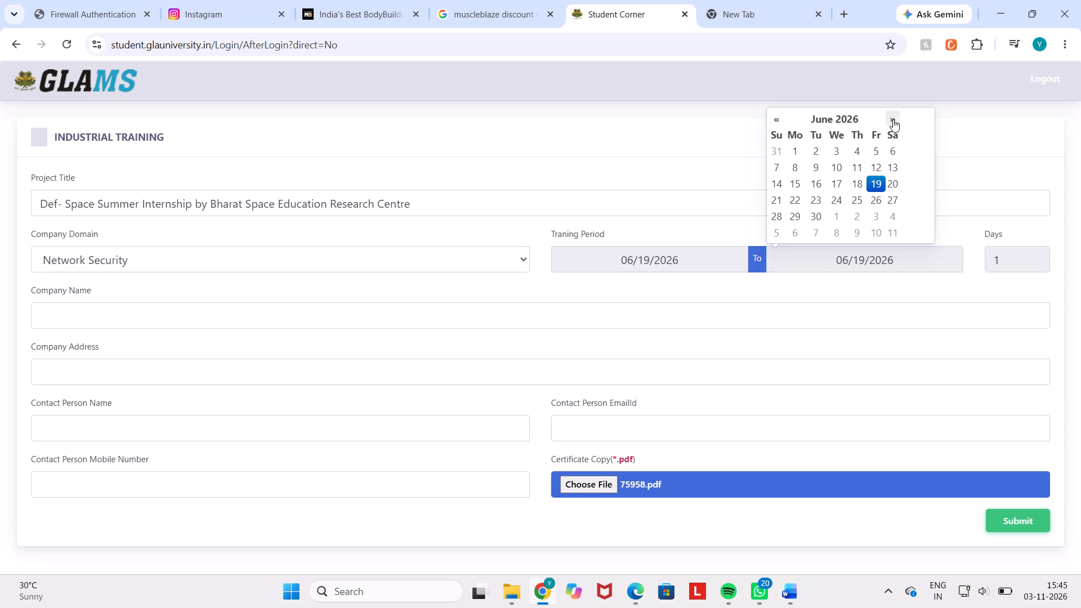
click(893, 119)
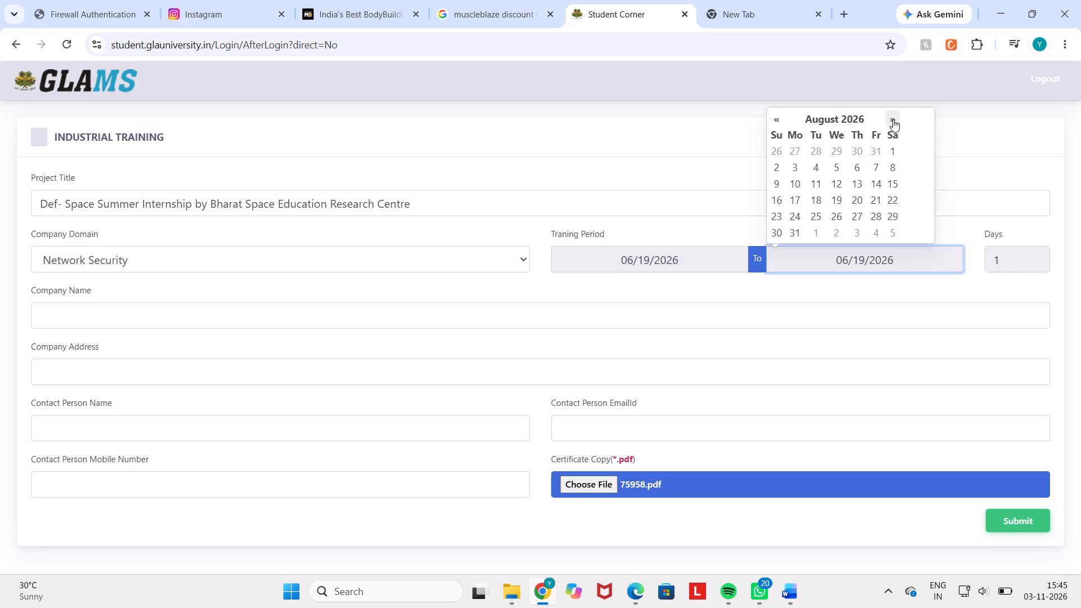
click(820, 168)
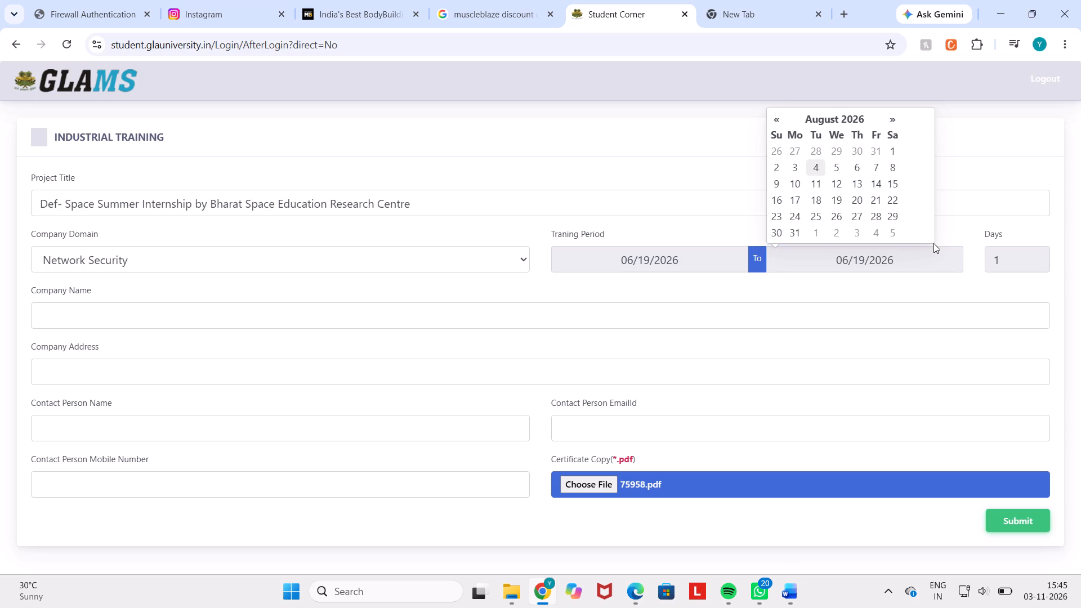
scroll(897, 234, down, 2)
Enter Bharat Space Education Research Centre as the Company Name.
scroll(812, 294, down, 2)
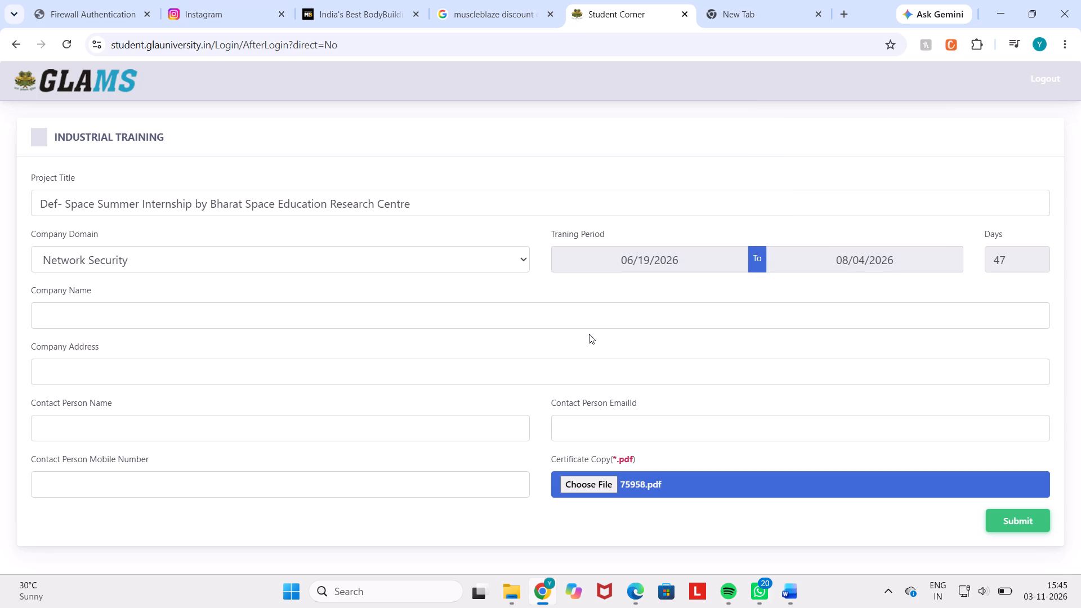
click(378, 315)
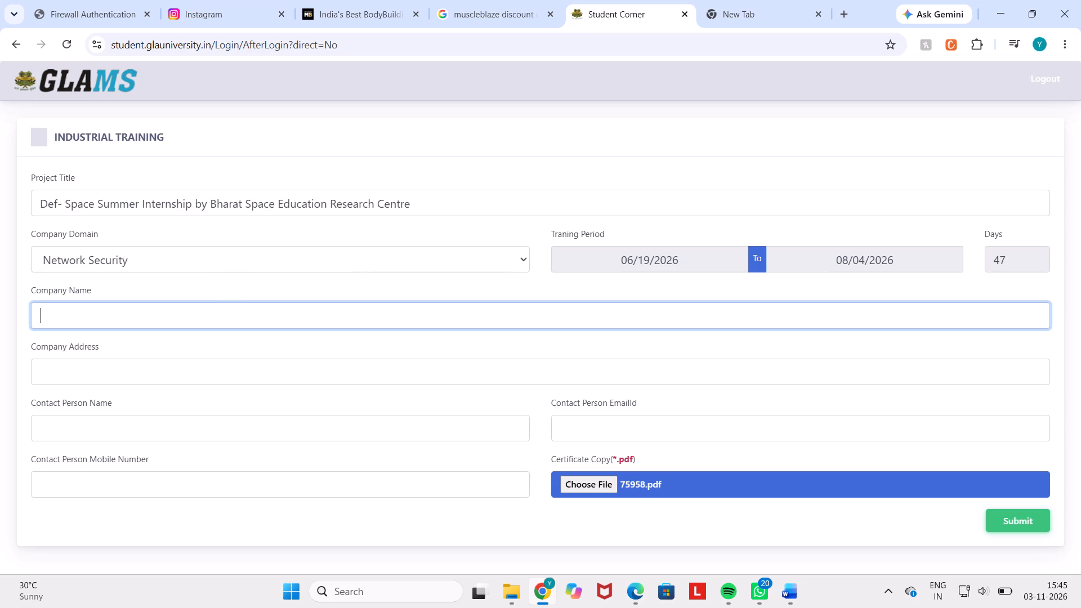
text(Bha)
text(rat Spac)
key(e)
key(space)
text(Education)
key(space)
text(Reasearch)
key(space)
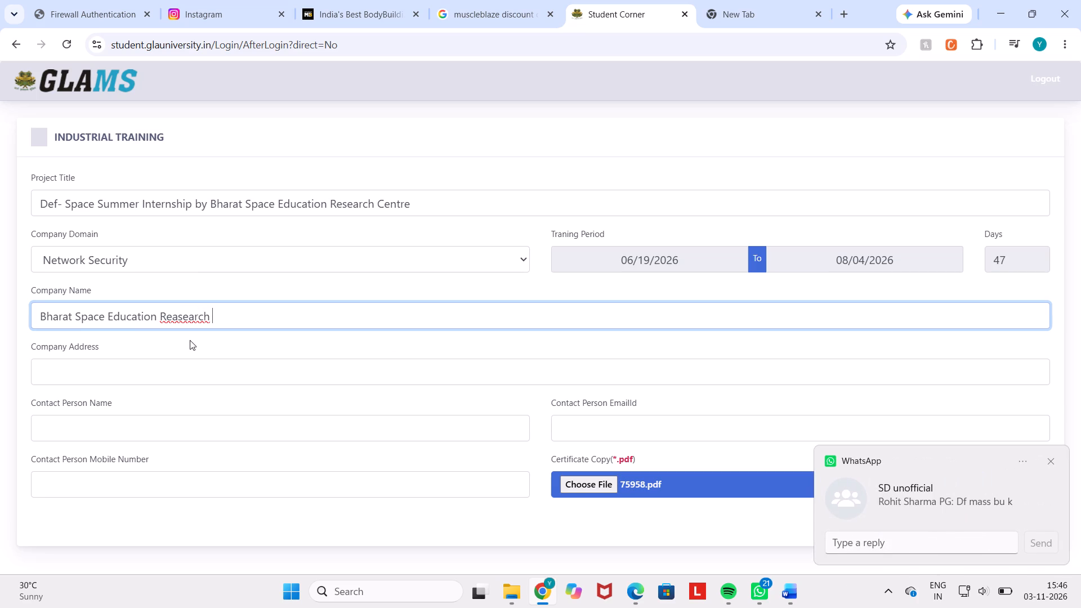
click(179, 320)
key(BackSpace)
click(221, 314)
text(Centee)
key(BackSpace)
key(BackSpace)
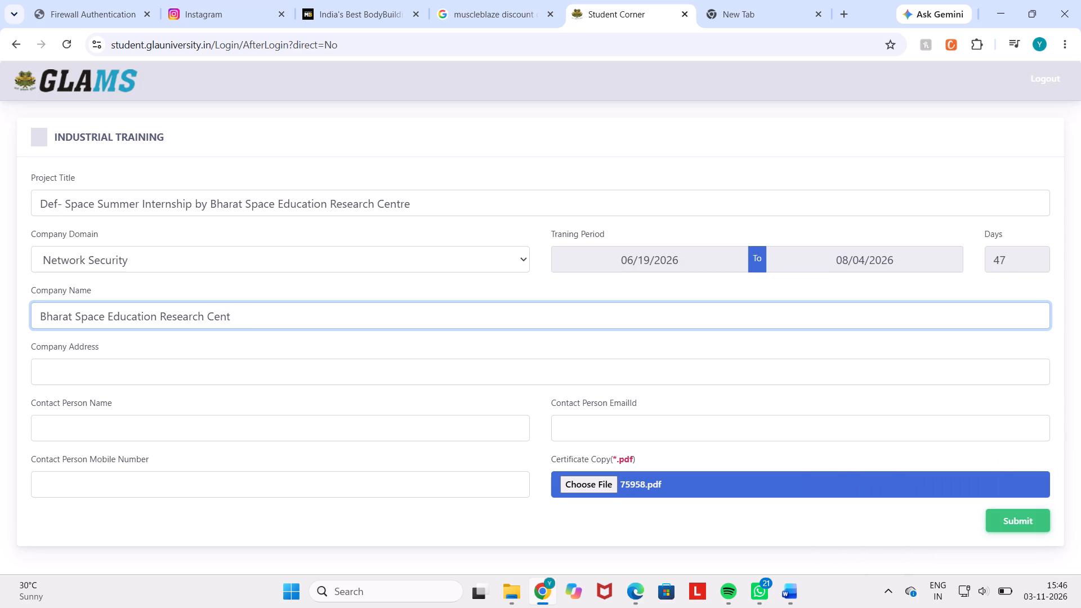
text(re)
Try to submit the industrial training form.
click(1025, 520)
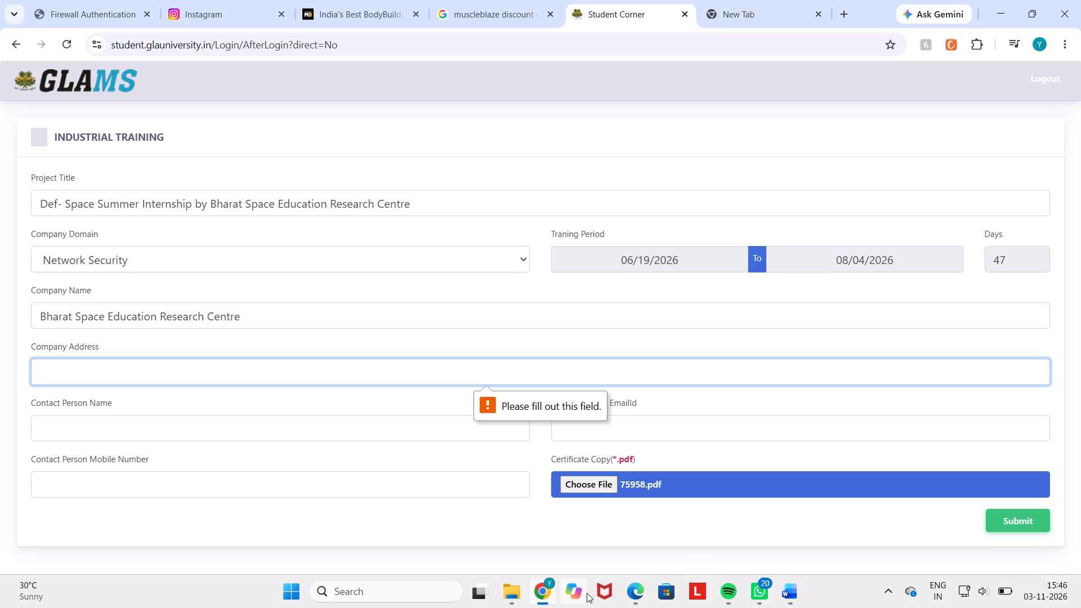
Switch to the certificate 75958.pdf in Edge and examine its lower part for the company's address and contact details.
click(632, 592)
scroll(573, 490, down, 3)
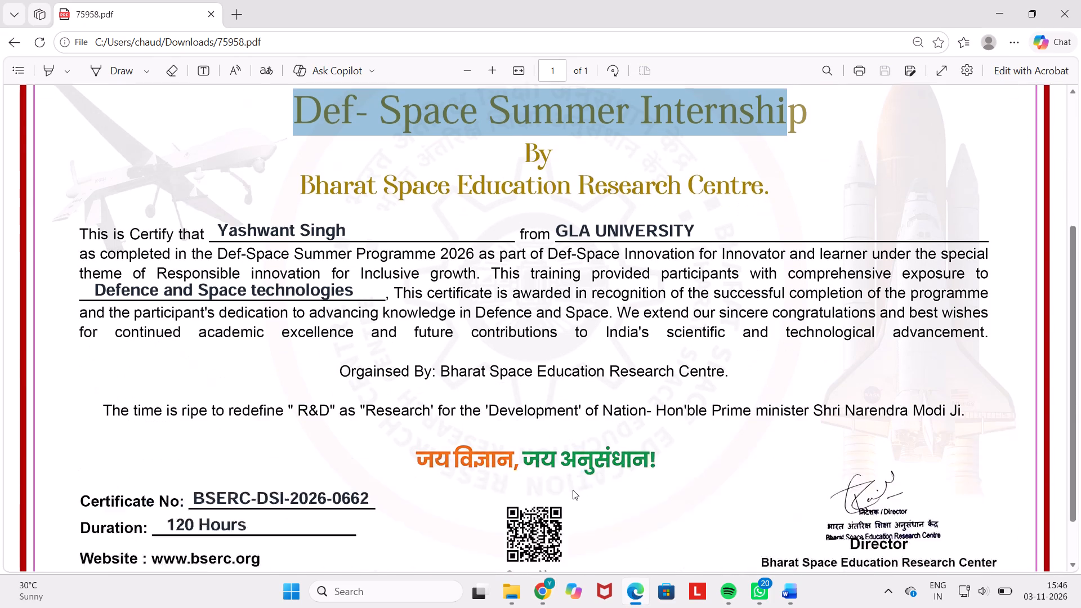
scroll(573, 490, down, 1)
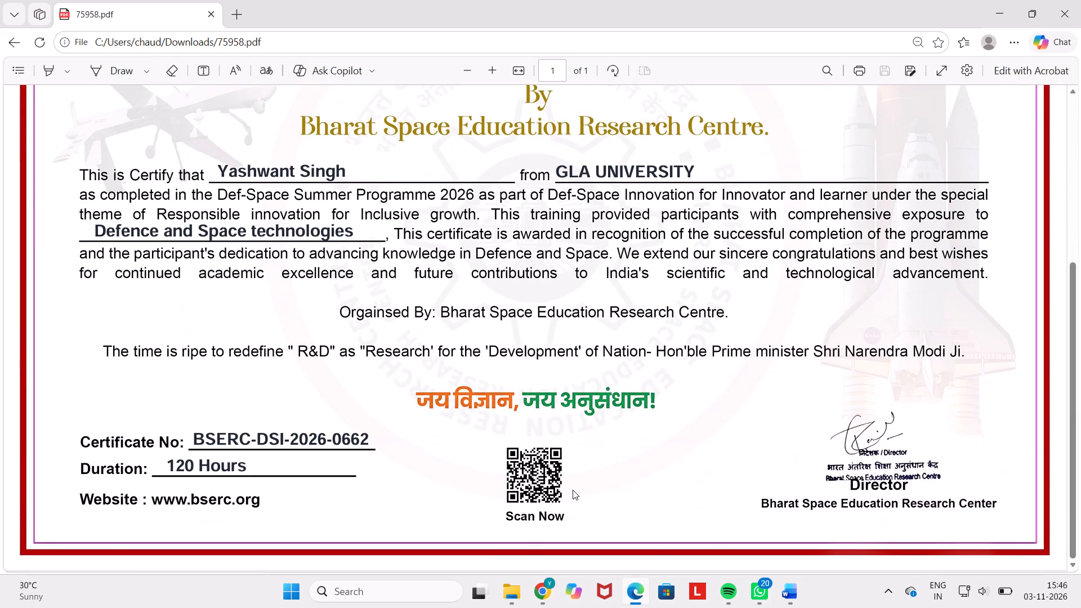
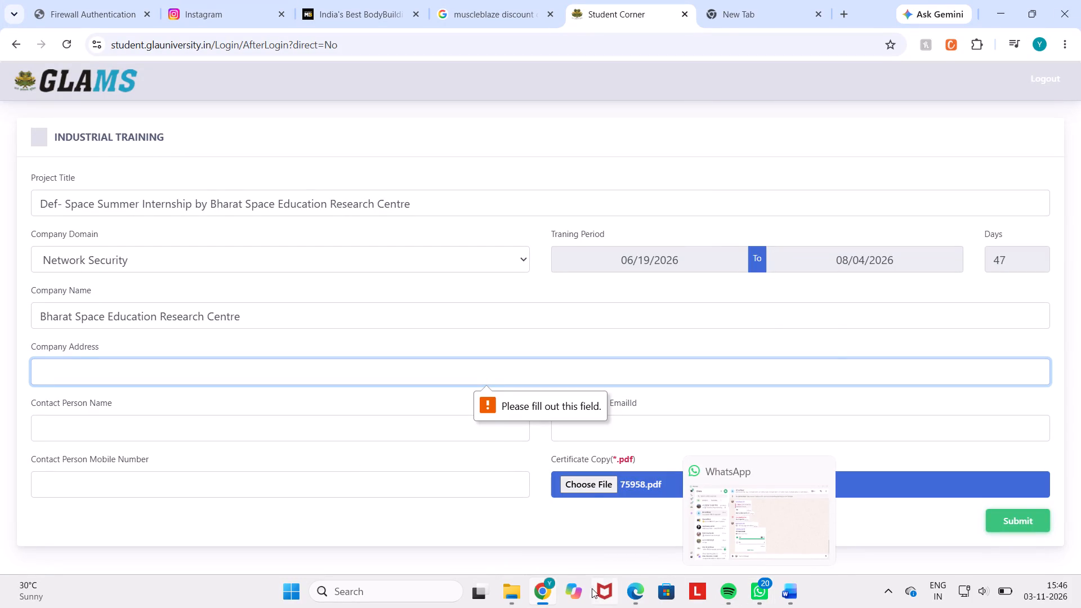
Switch to the certificate 75958.pdf in Microsoft Edge and look through the whole page for the organiser's address and contact details.
click(623, 596)
click(626, 596)
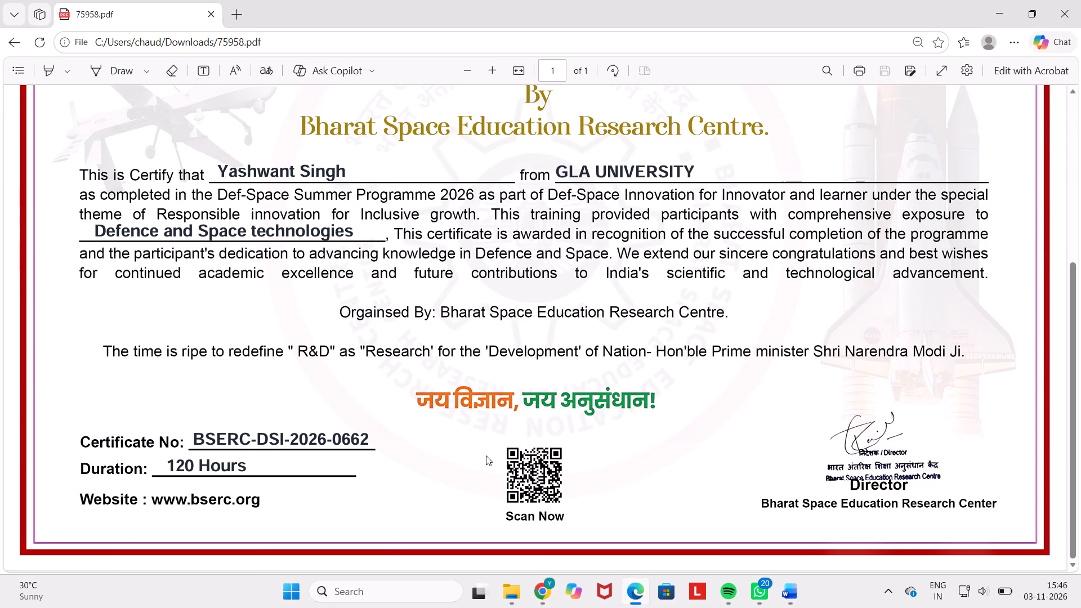
scroll(486, 455, up, 1)
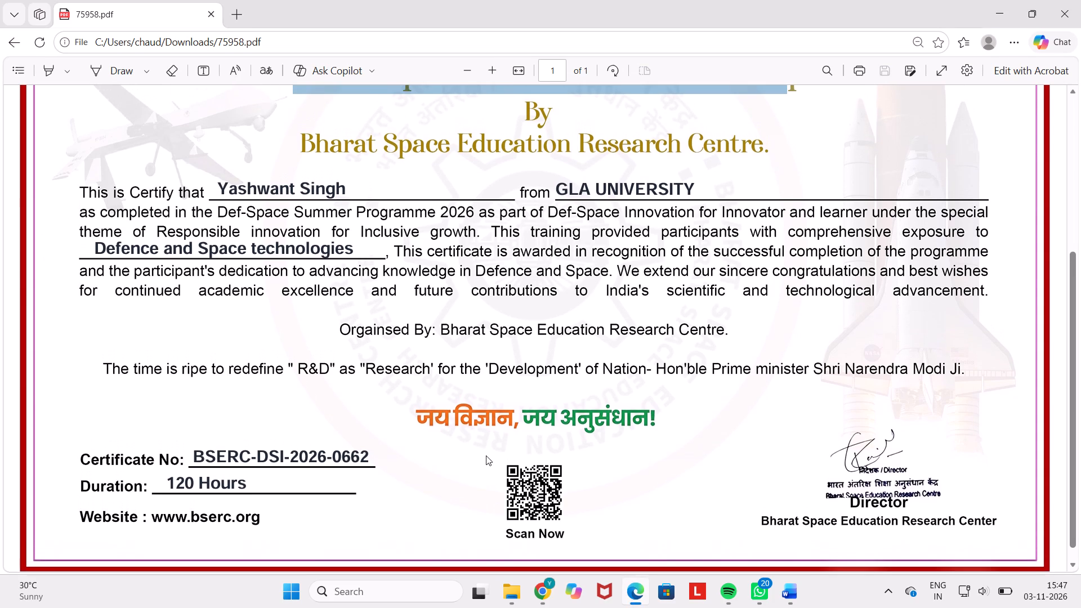
scroll(486, 455, up, 3)
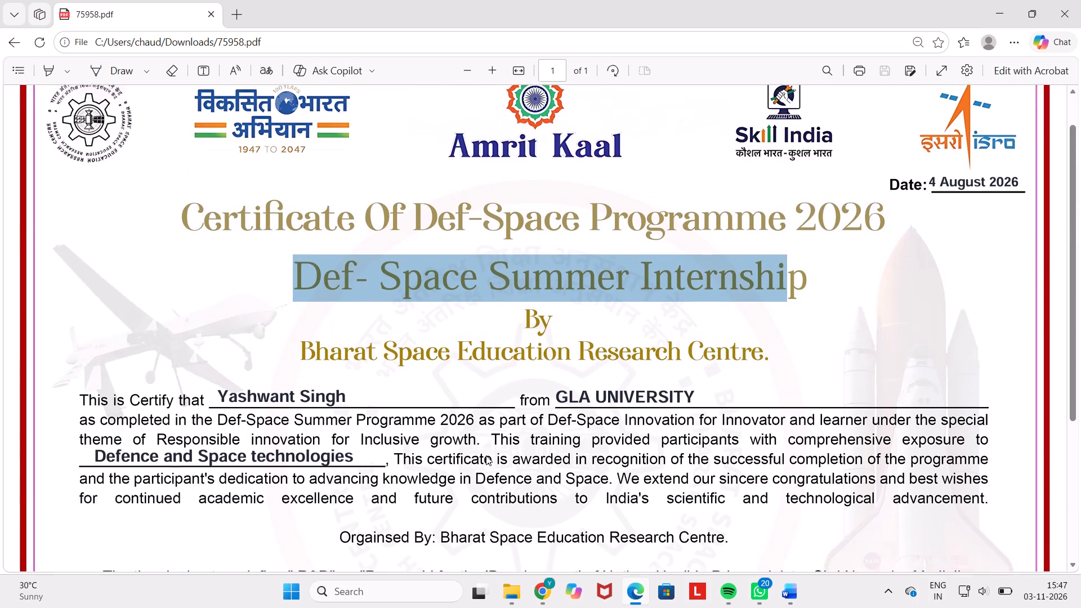
click(422, 392)
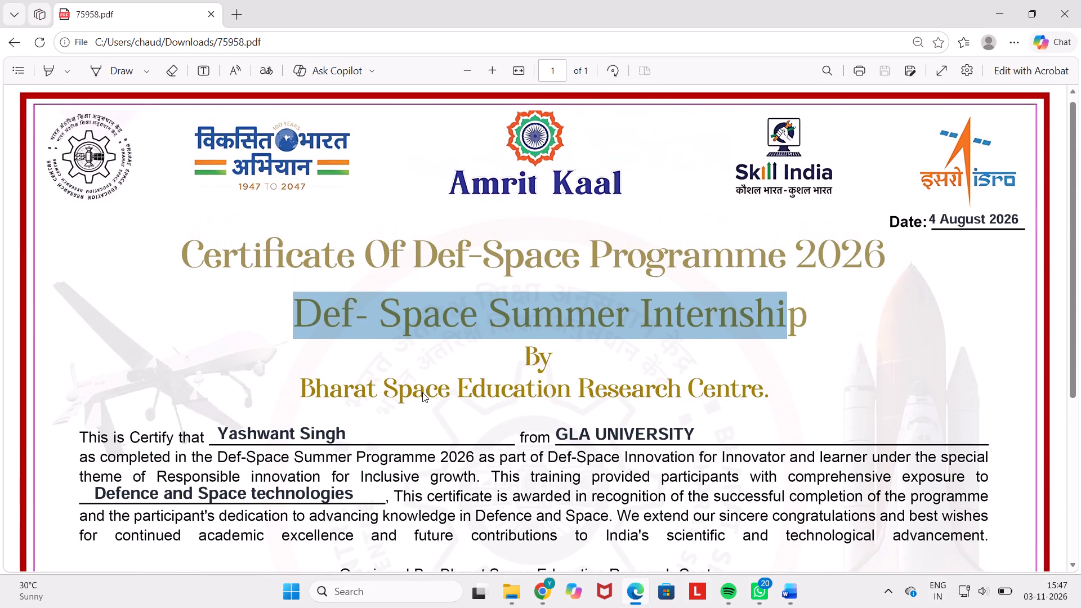
scroll(422, 392, down, 2)
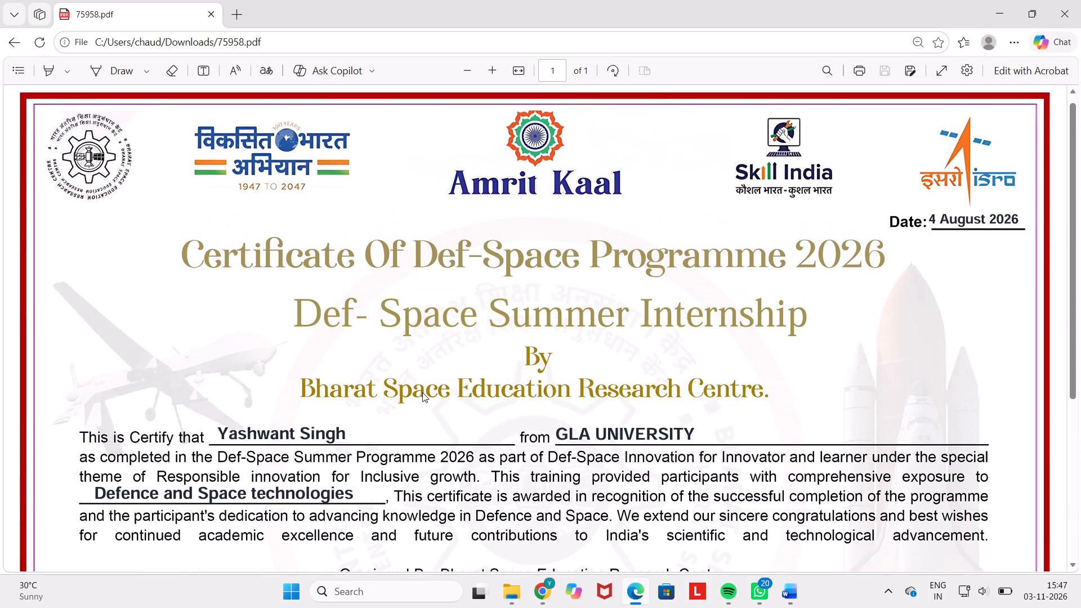
scroll(422, 392, down, 1)
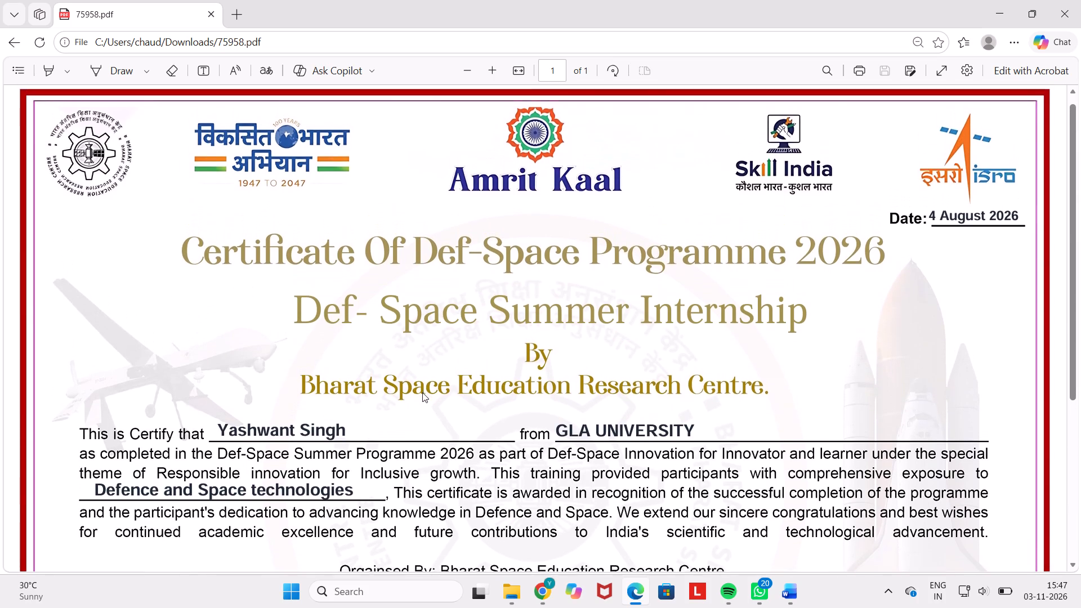
scroll(422, 392, down, 3)
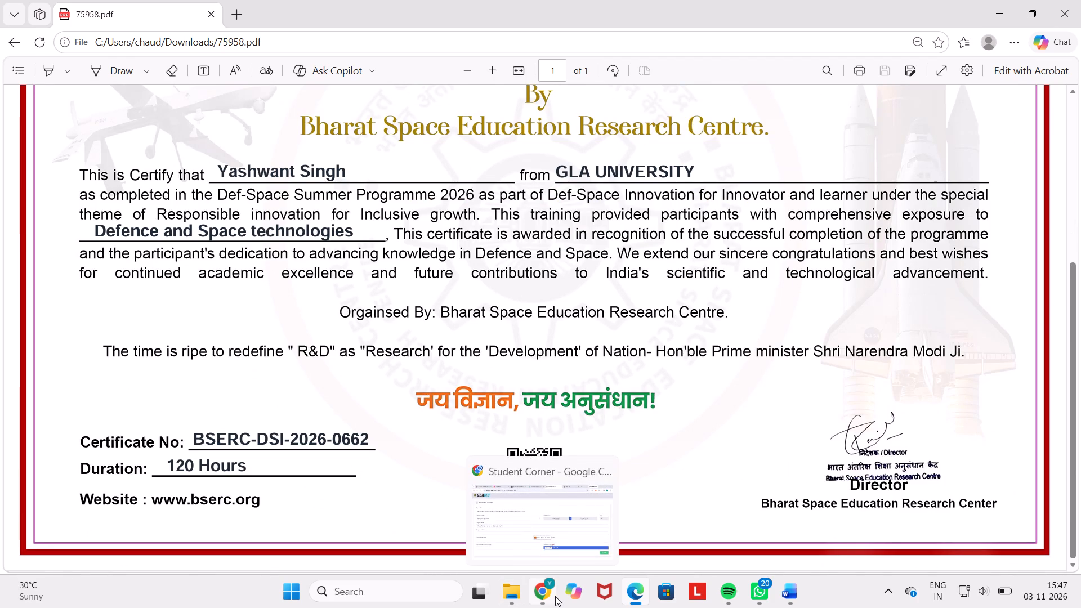
Return to the industrial training form in Chrome.
click(536, 594)
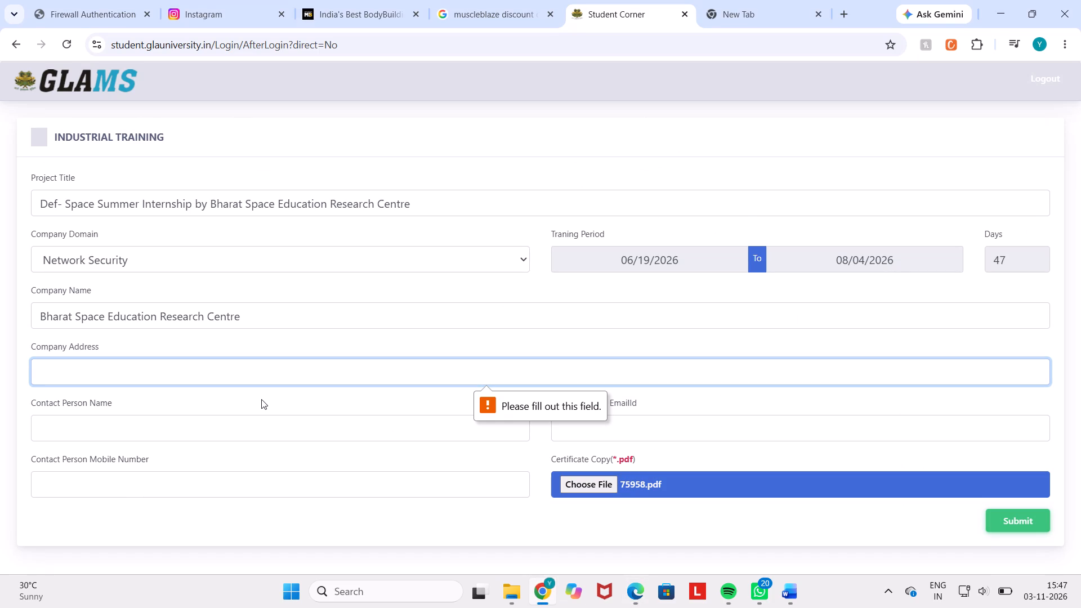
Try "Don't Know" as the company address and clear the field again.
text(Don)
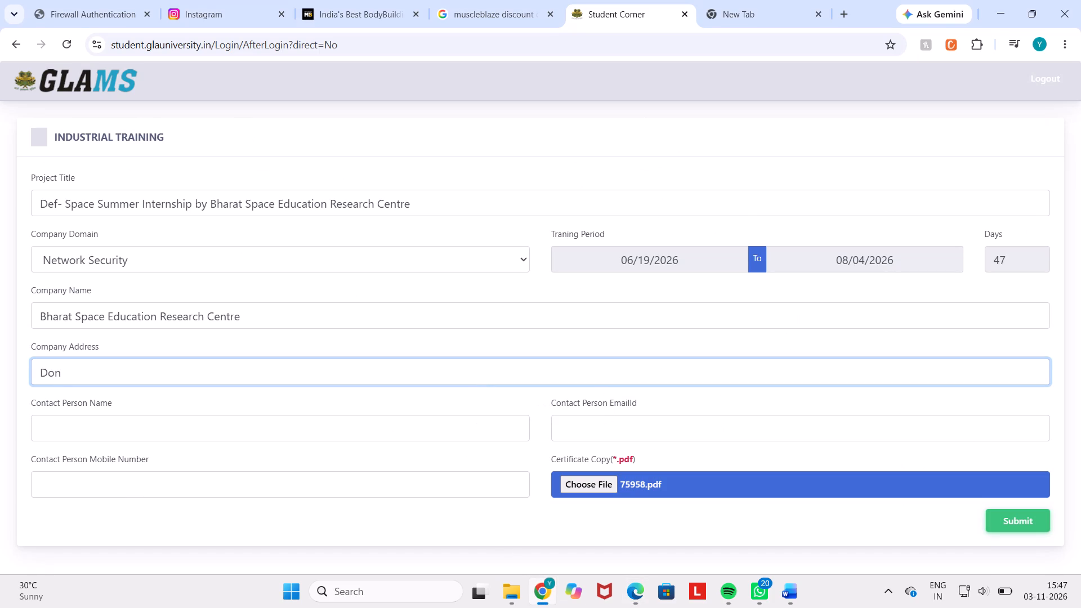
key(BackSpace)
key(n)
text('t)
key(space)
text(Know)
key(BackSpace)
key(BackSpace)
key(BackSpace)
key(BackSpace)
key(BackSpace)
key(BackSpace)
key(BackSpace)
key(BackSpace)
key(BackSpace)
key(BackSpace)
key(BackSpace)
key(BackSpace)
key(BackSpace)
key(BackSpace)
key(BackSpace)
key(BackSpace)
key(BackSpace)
Enter N/A as the company address in the industrial training form.
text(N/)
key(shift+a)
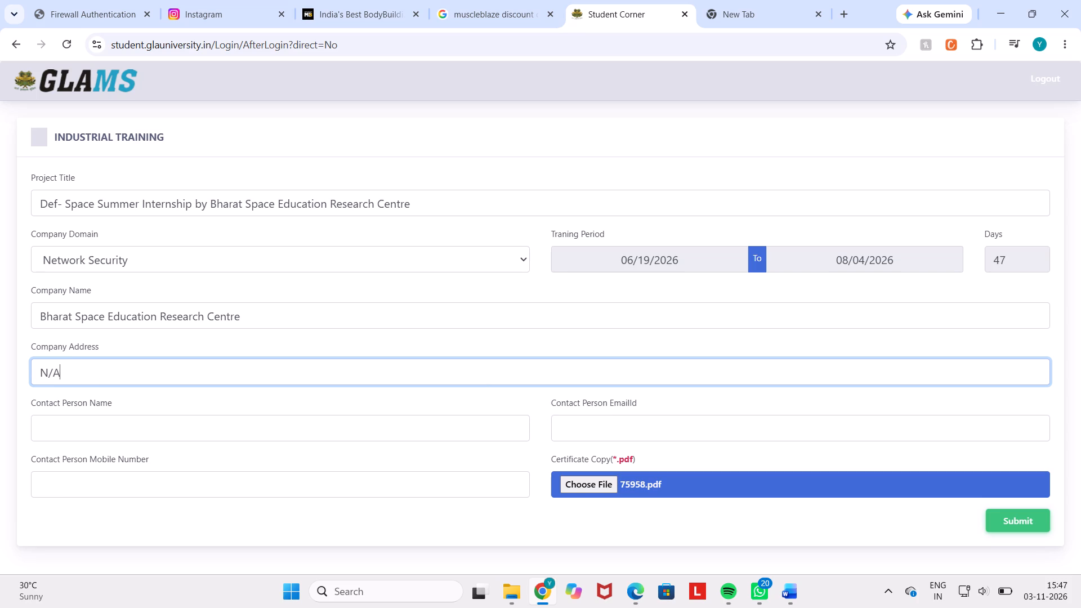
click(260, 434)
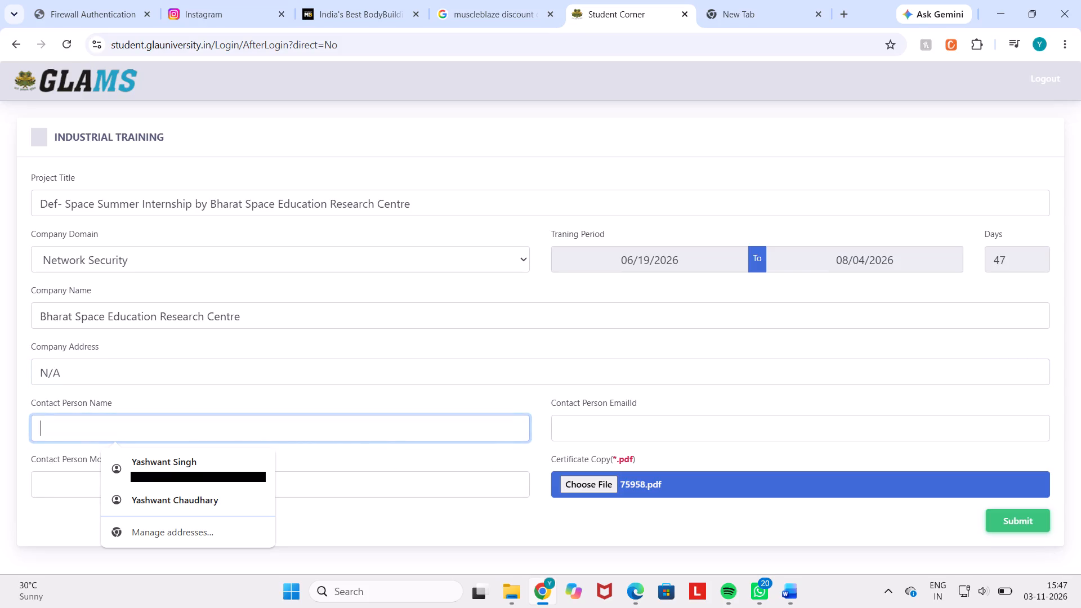